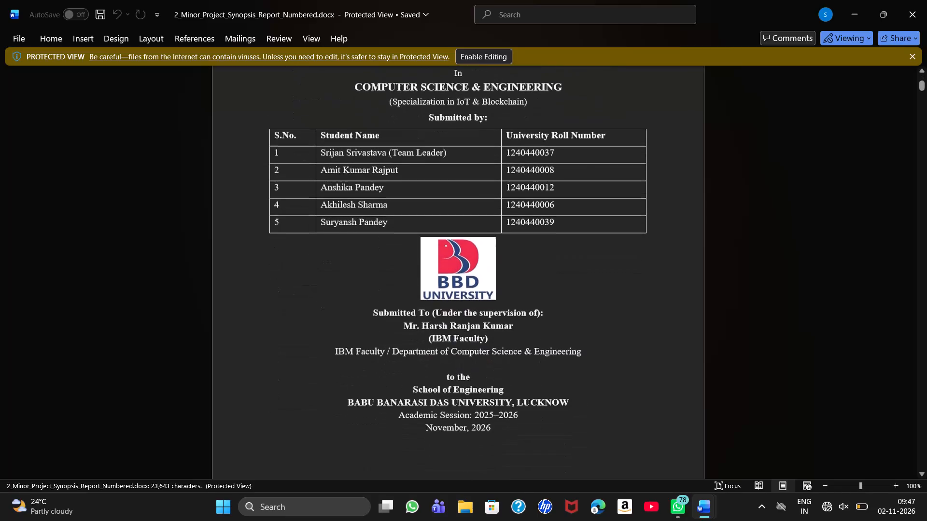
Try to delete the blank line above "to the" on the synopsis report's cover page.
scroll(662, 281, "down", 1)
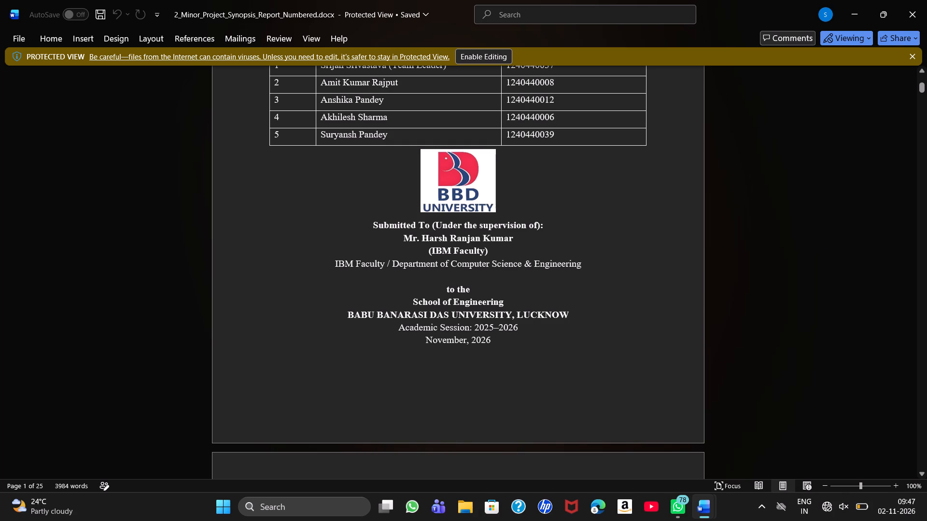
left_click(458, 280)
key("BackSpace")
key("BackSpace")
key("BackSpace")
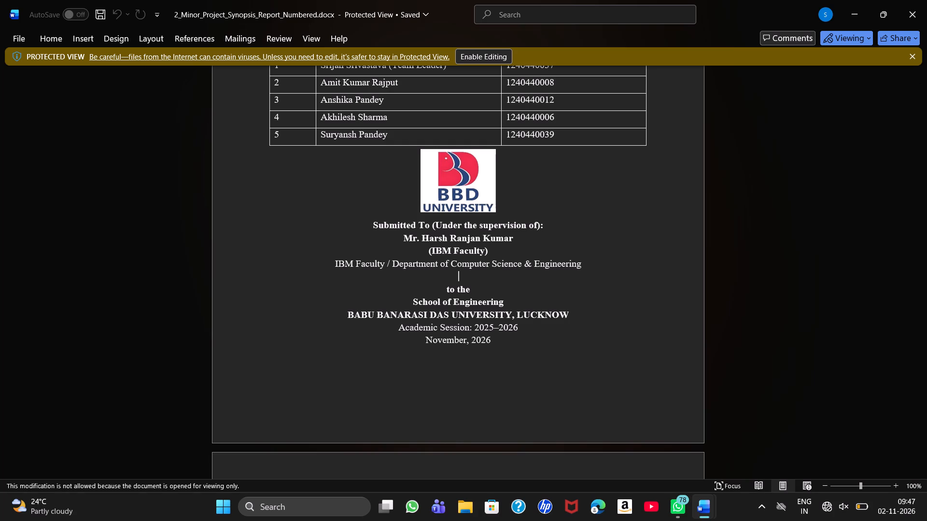
Enable editing for the protected minor project synopsis report.
left_click(490, 51)
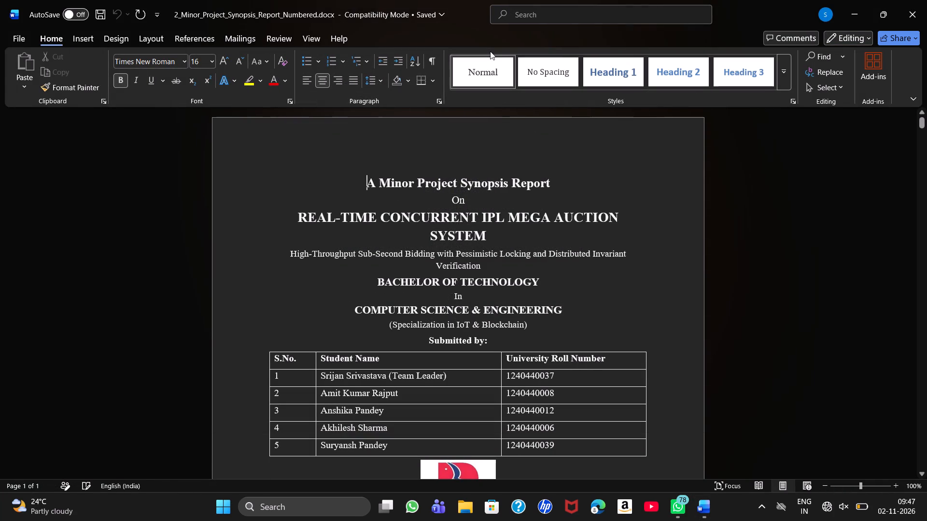
Split the cover page's specialization line before "IoT & Blockchain" and remove its opening and closing parentheses.
scroll(449, 199, "down", 2)
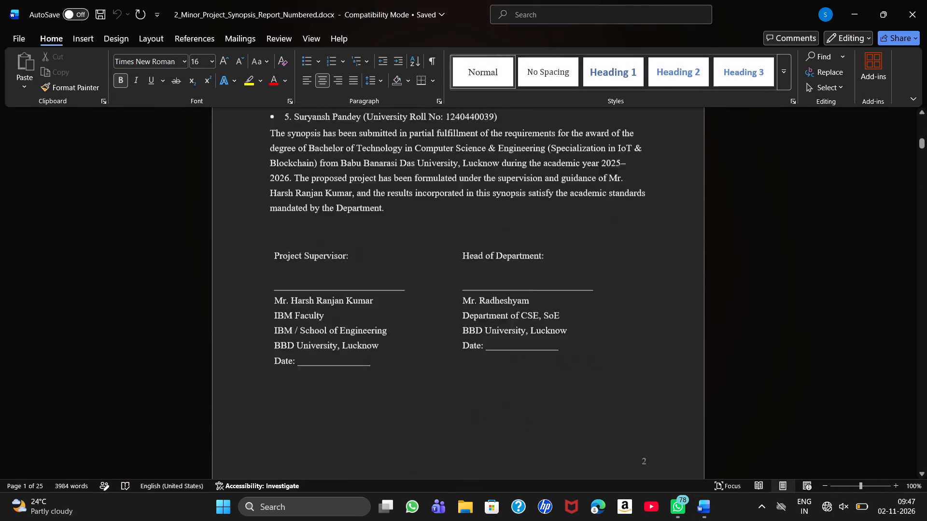
scroll(449, 199, "up", 1)
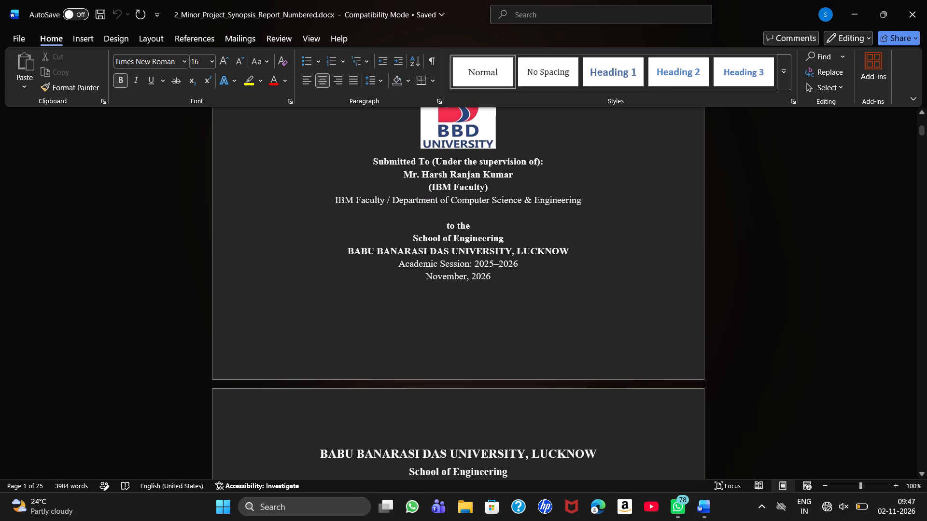
scroll(442, 163, "up", 2)
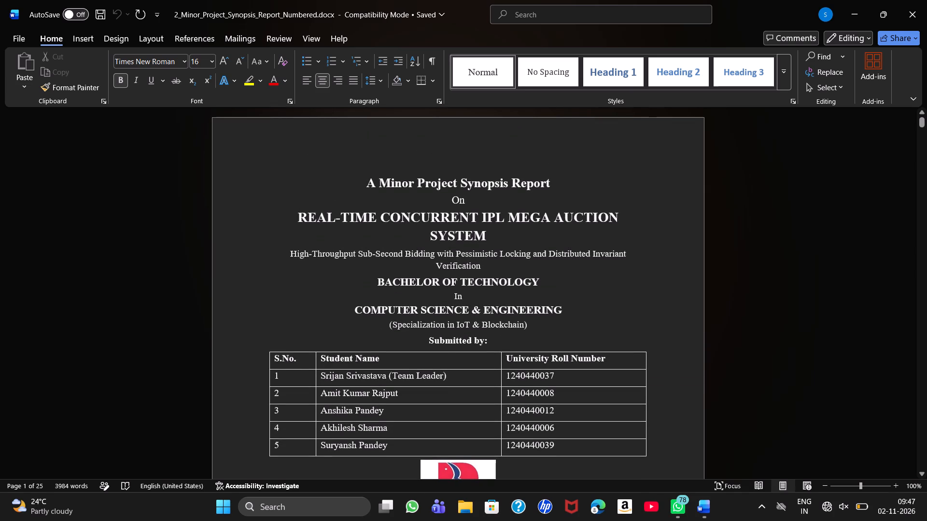
scroll(581, 313, "down", 1)
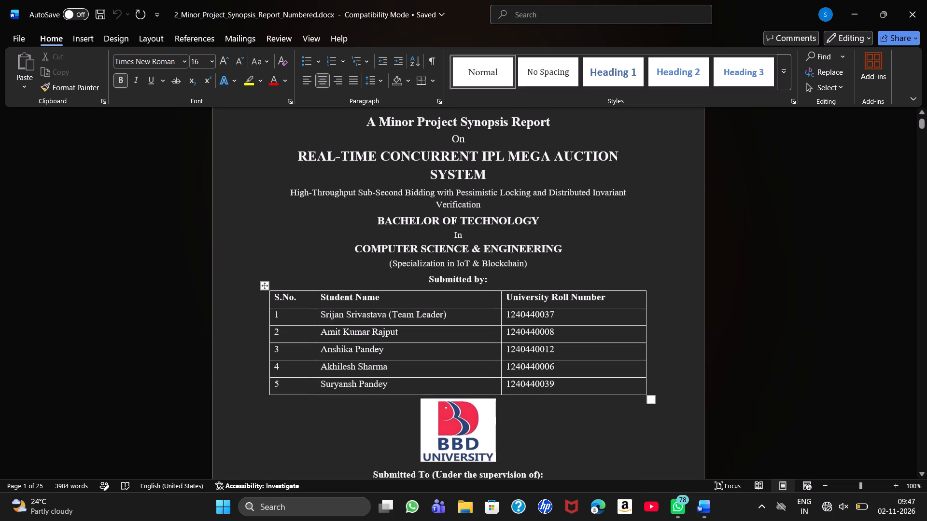
scroll(581, 313, "down", 1)
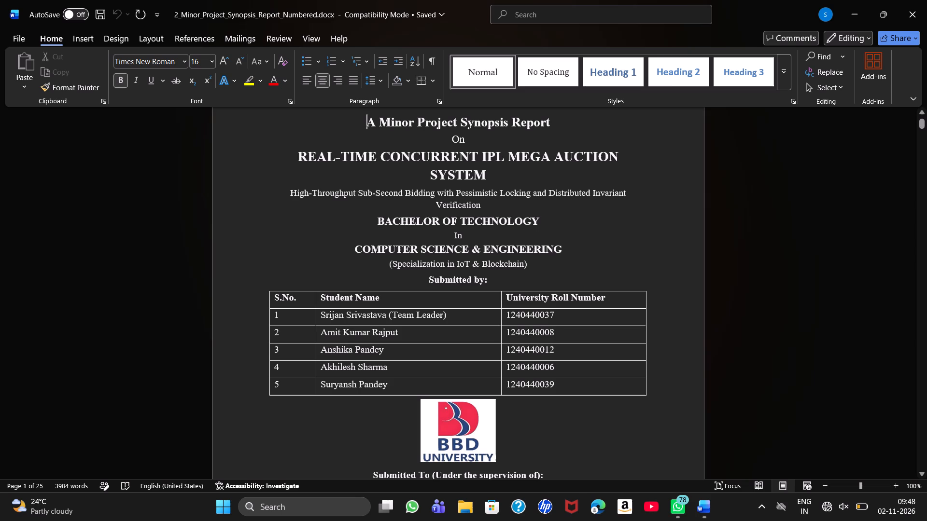
left_click(454, 264)
key("Return")
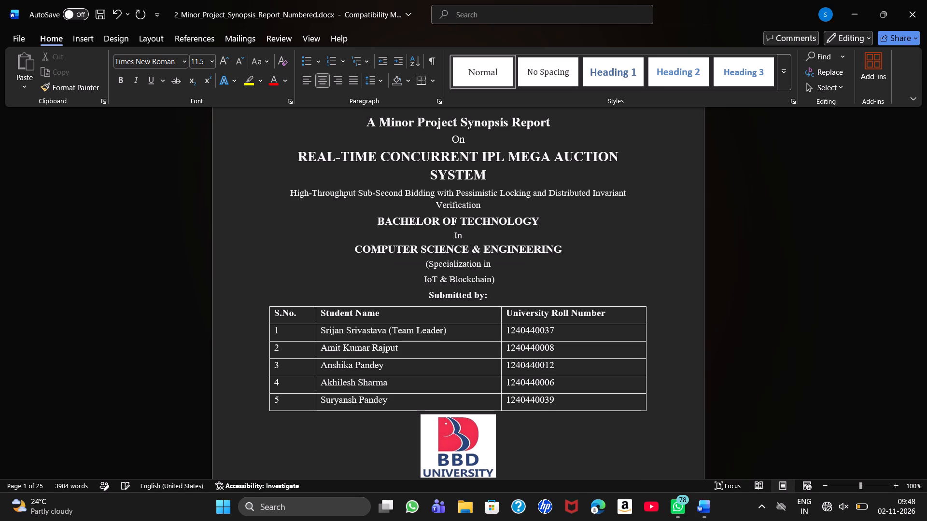
left_click(429, 264)
key("BackSpace")
left_click(507, 283)
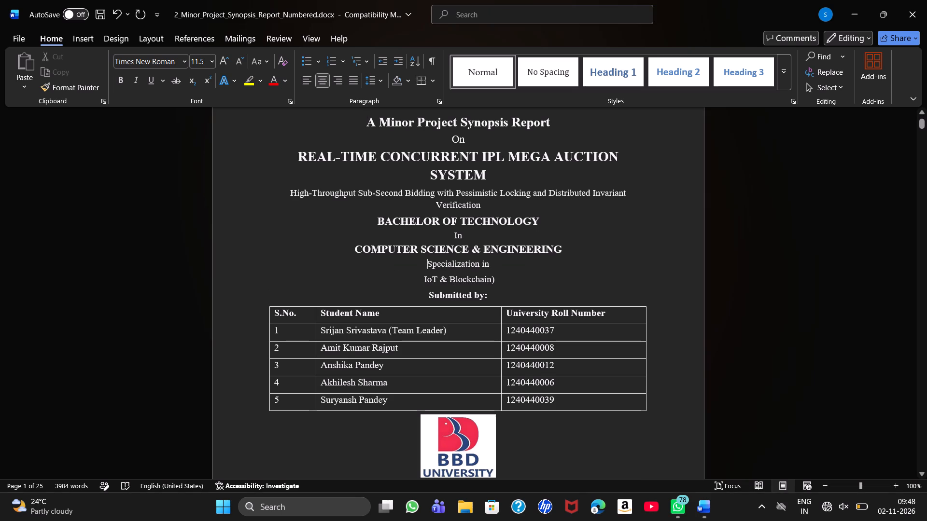
key("BackSpace")
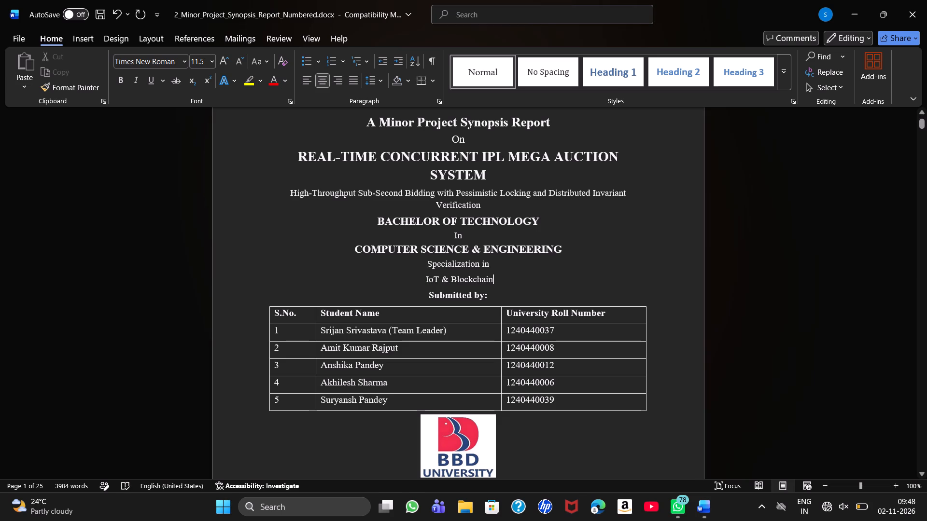
Format the "Specialization in" line on the cover page as 14 pt bold.
left_click_drag(492, 262, 419, 267)
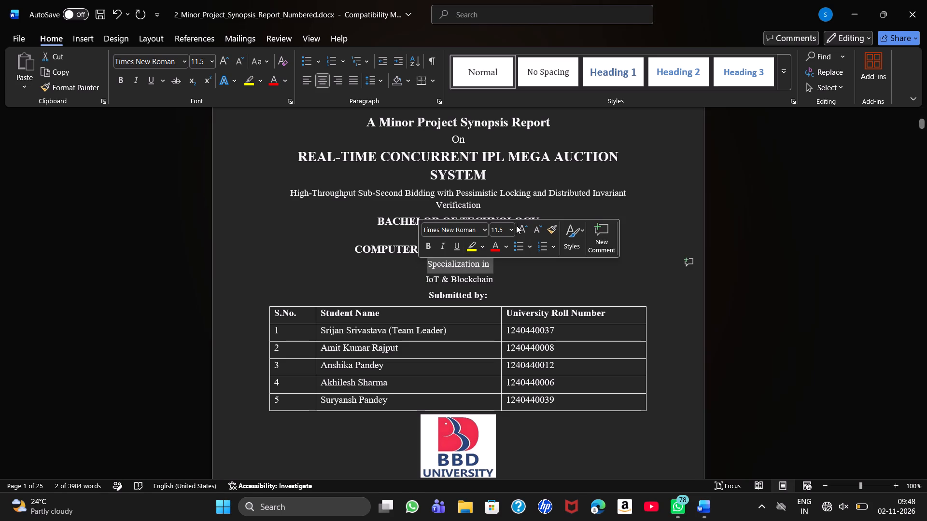
left_click(508, 229)
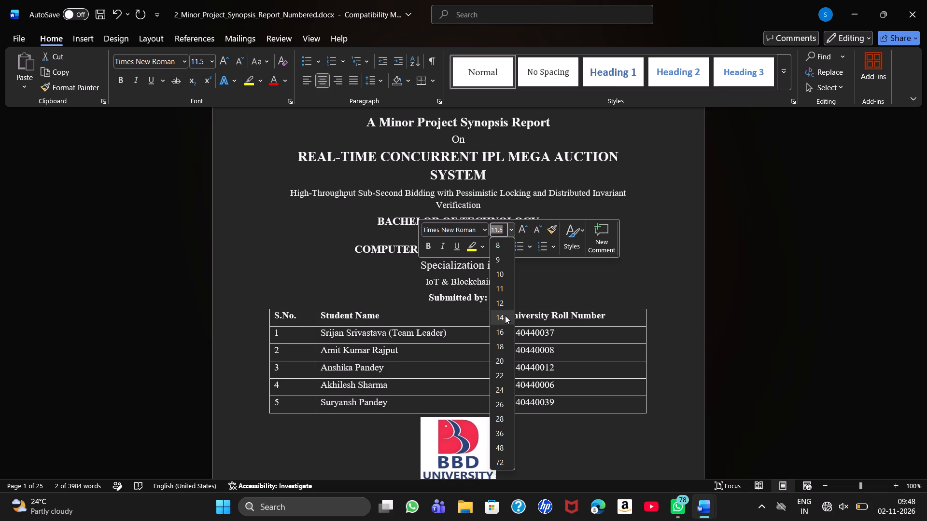
left_click(505, 315)
left_click(423, 248)
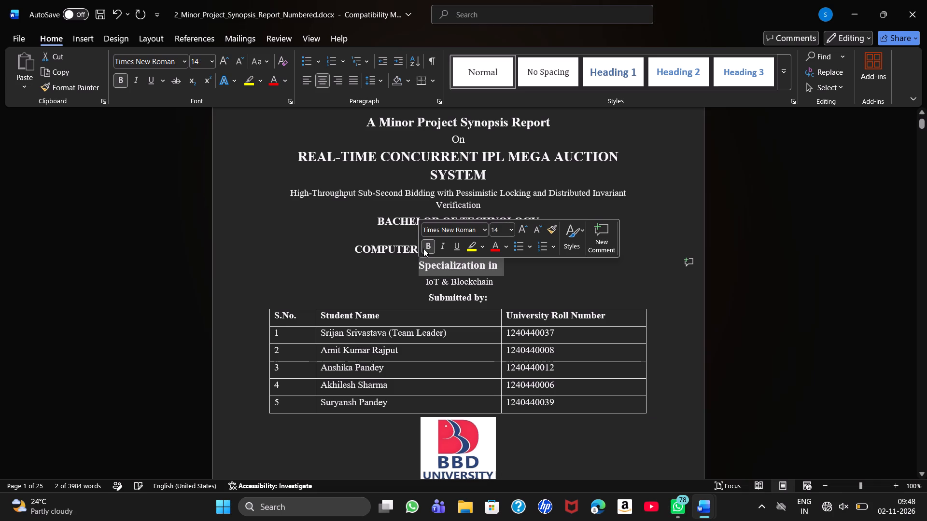
Enlarge the font size of the "IoT & Blockchain" line on the cover page.
left_click(518, 279)
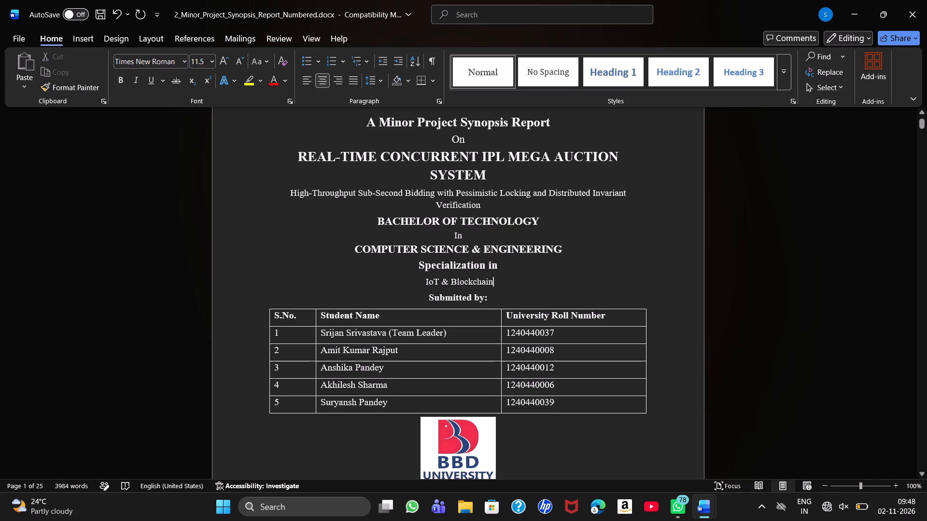
left_click_drag(502, 283, 417, 285)
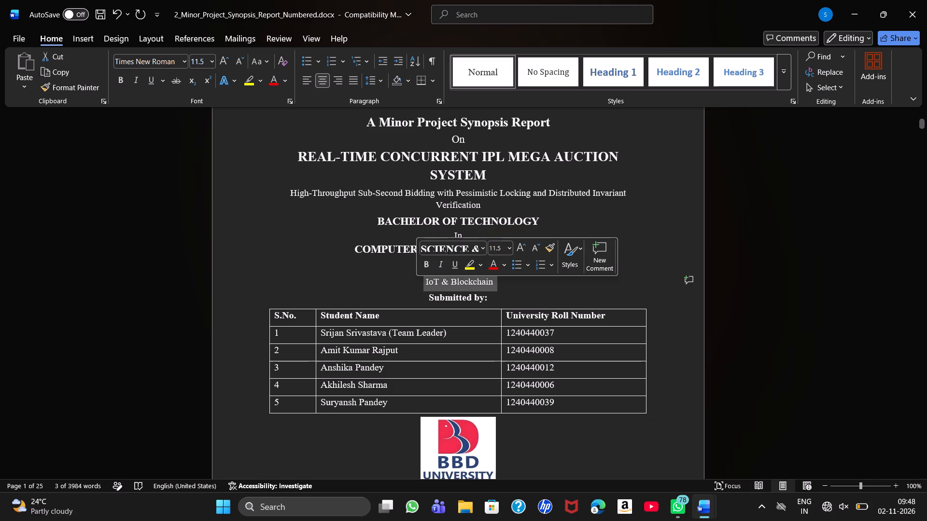
left_click(507, 249)
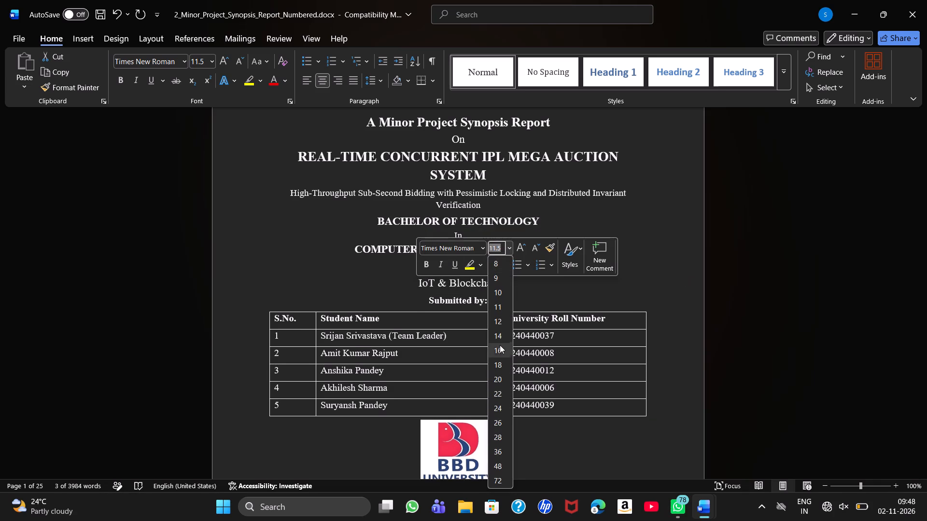
Format the "IoT & Blockchain" line on the cover page as 16 pt bold.
left_click(500, 350)
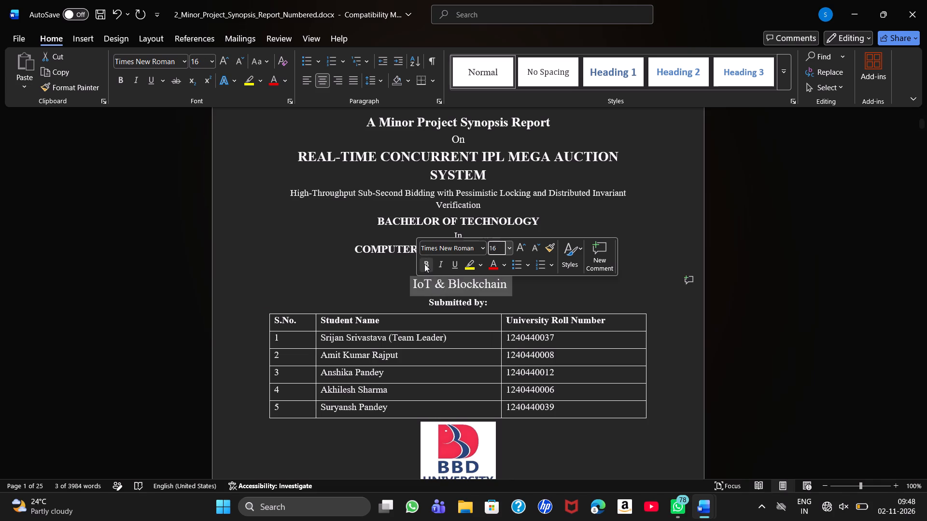
left_click(424, 264)
Enclose "IoT & Blockchain" on the cover page in parentheses, with a space inside each one: "( IoT & Blockchain )".
left_click(519, 288)
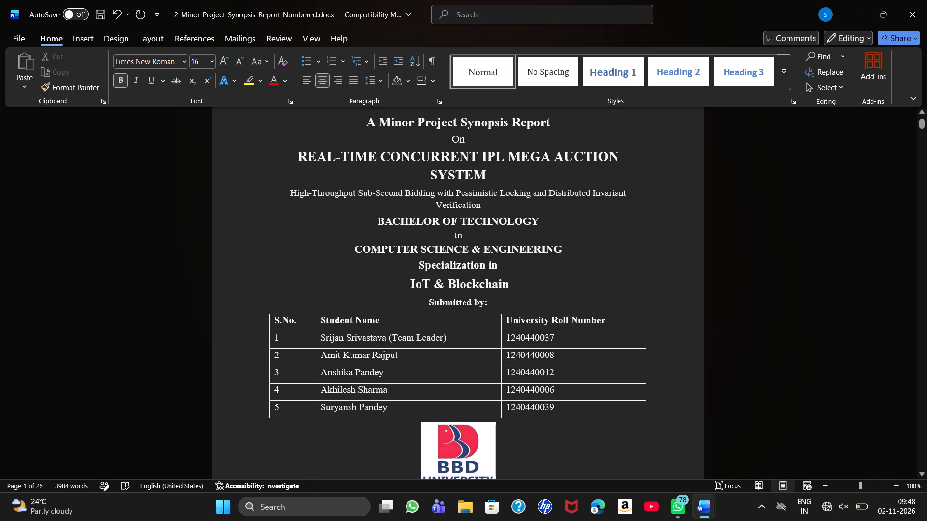
key("shift+parenright")
key("Left")
key("Left")
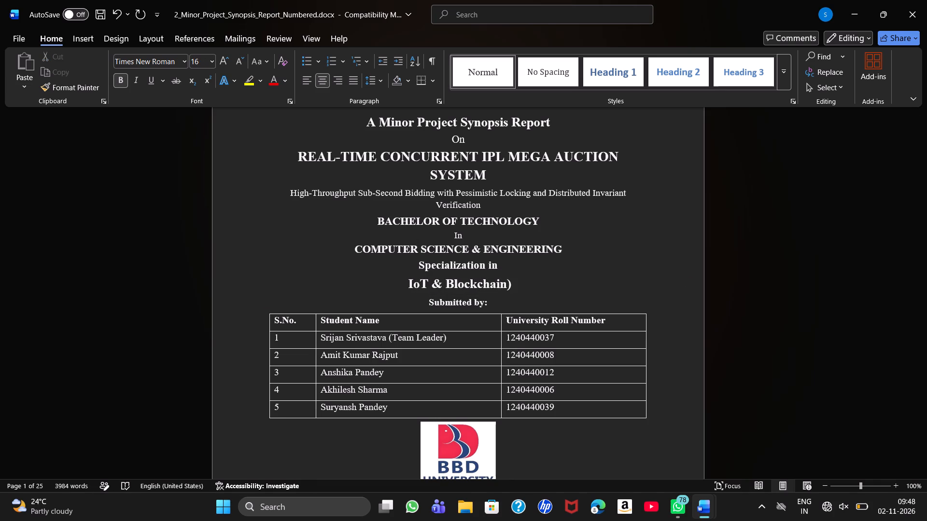
key("Right")
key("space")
key("Left")
key("Left")
key("Left")
key("Left")
key("Left")
key("Left")
key("Left")
key("Left")
key("Left")
key("Left")
key("Left")
key("Left")
key("Left")
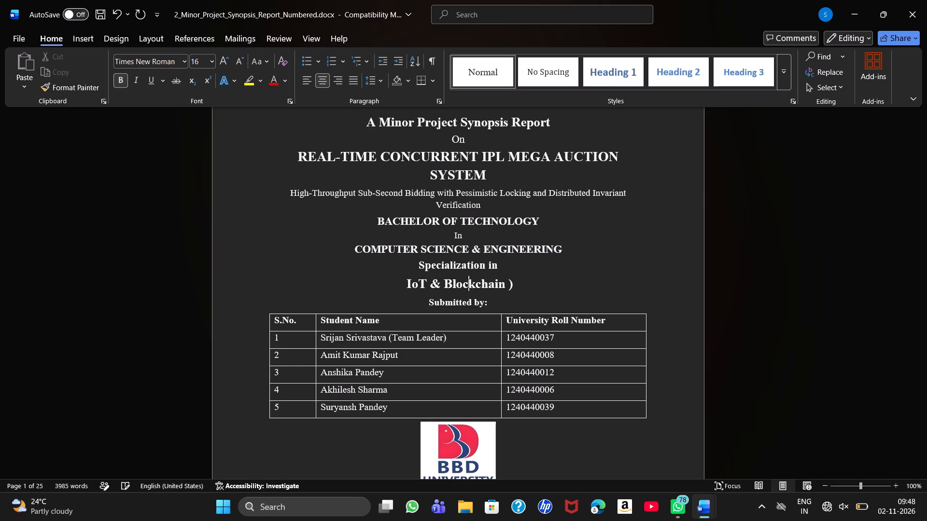
key("Left")
key("Left")
key("Left")
key("Left")
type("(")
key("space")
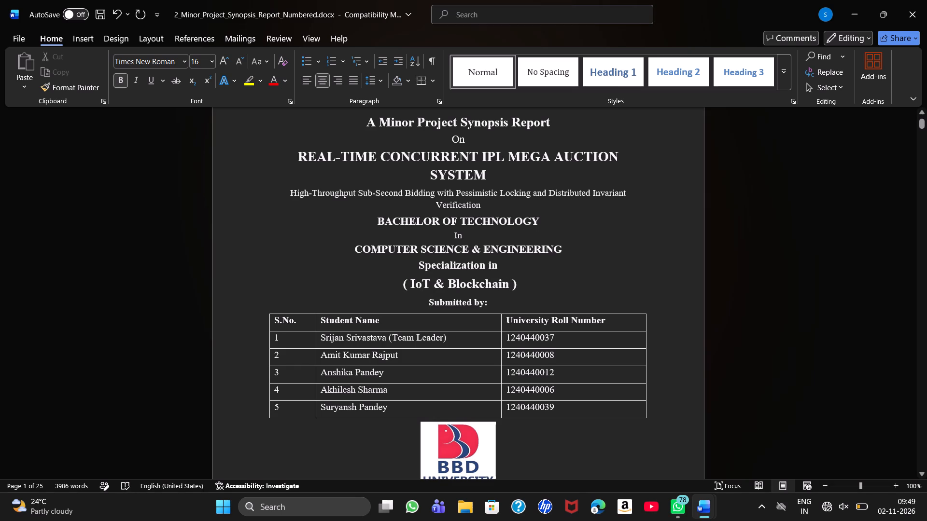
Set the font size of the "Submitted by:" line above the student table to 14 pt.
left_click_drag(491, 302, 413, 306)
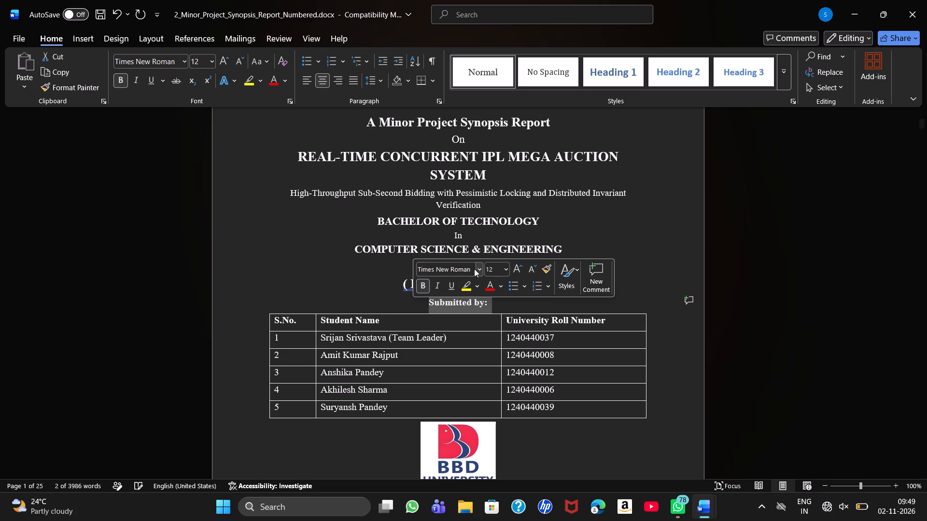
left_click(422, 287)
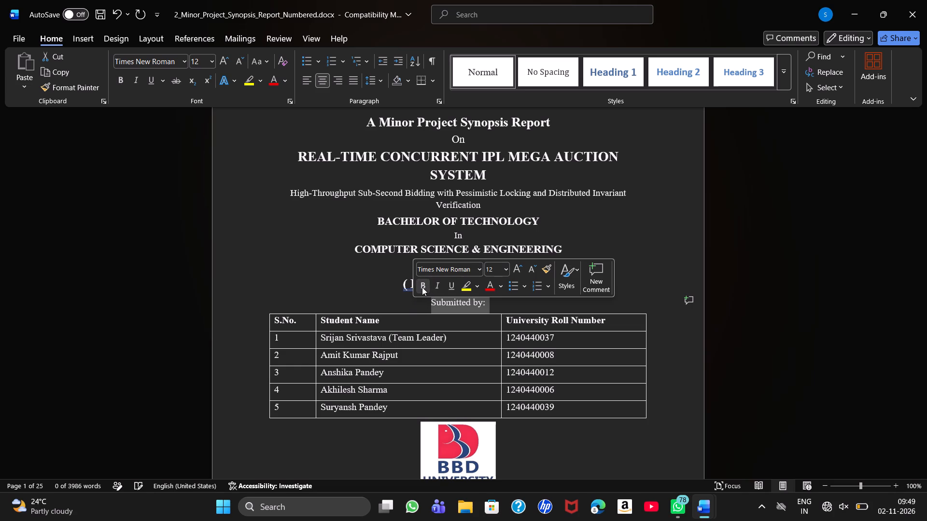
left_click(422, 287)
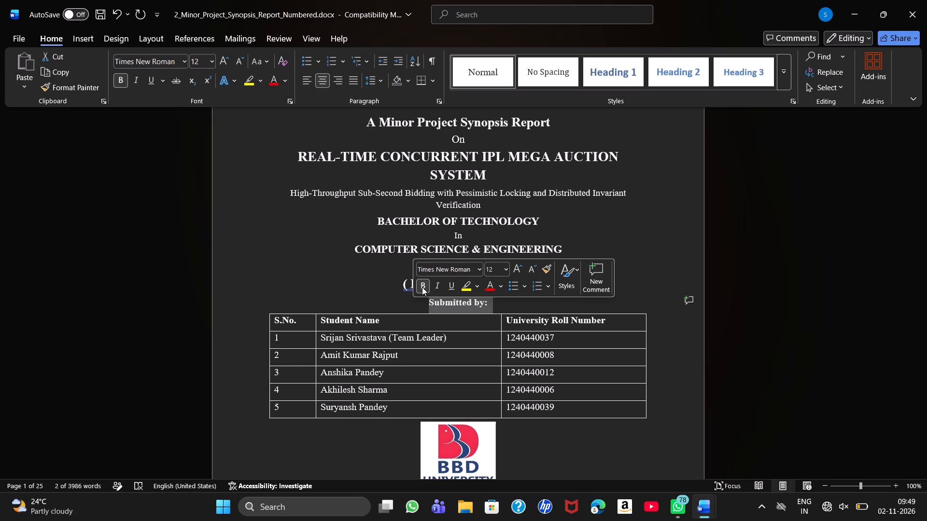
left_click(505, 268)
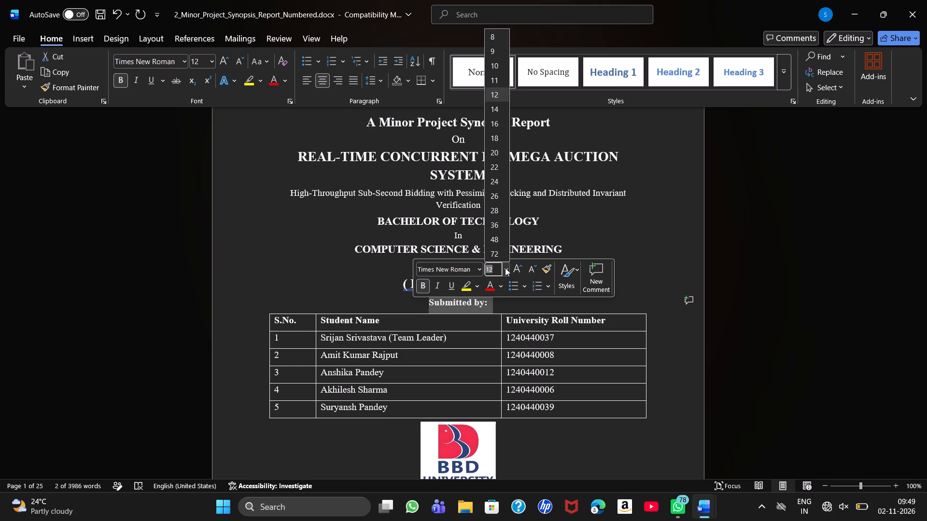
left_click(503, 108)
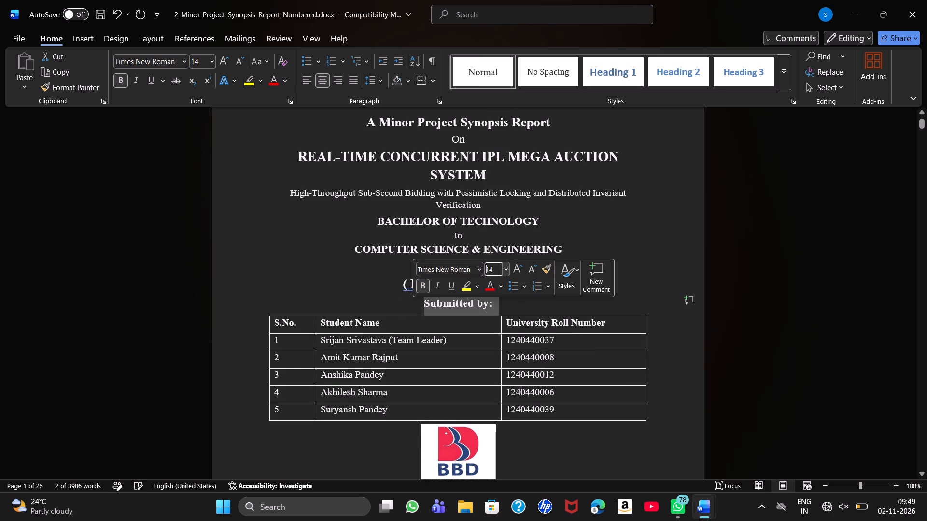
left_click(644, 262)
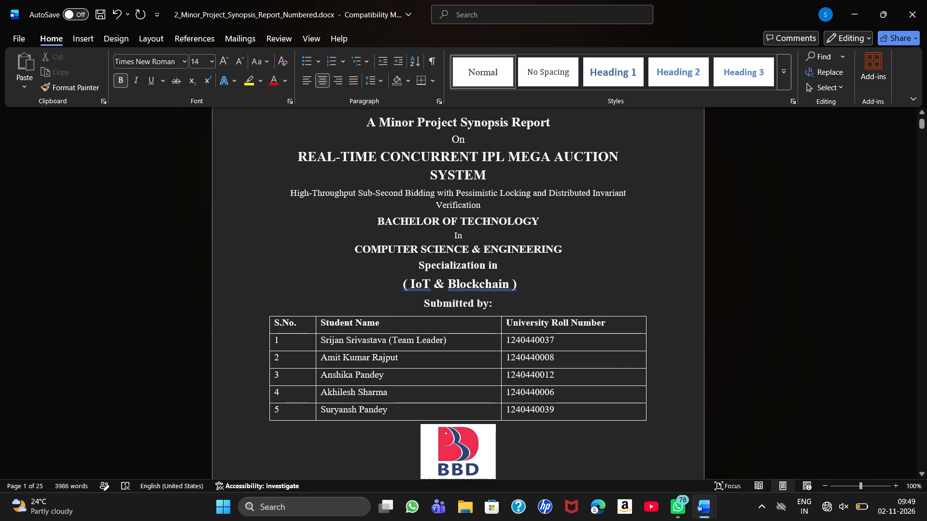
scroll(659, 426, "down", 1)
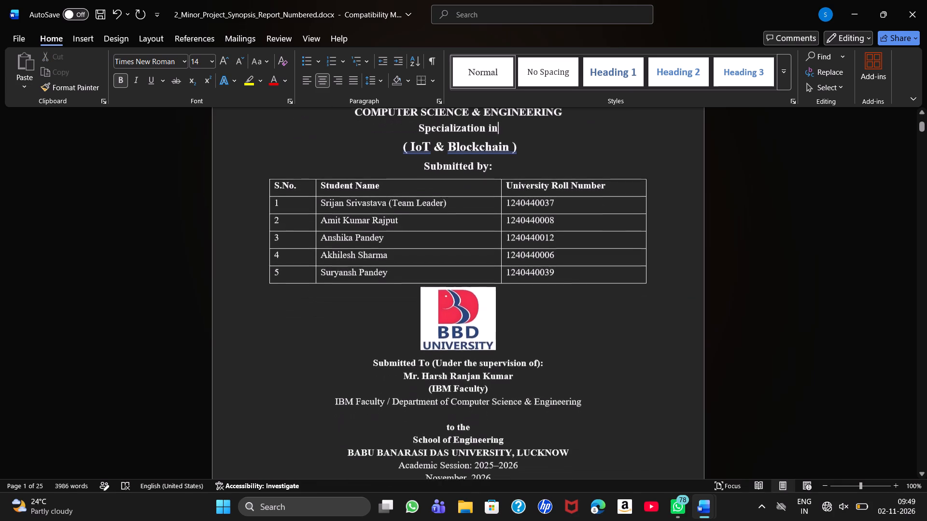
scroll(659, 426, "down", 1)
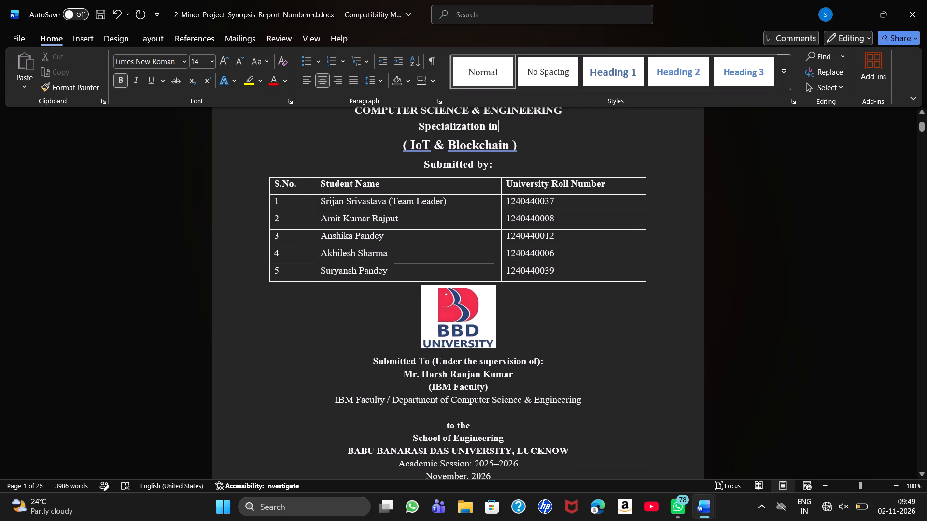
Reduce the "Submitted To (Under the supervision of):" line below the university logo to "Under the supervision of".
left_click(506, 327)
left_click(435, 360)
key("BackSpace")
key("BackSpace")
key("BackSpace")
key("BackSpace")
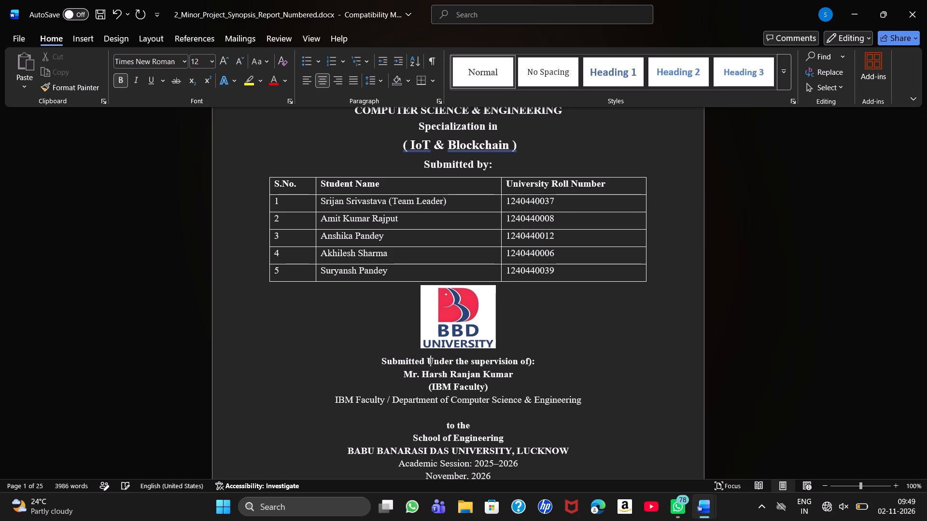
key("BackSpace")
key("BackSpace")
key("BackSpace")
key("BackSpace")
key("BackSpace")
key("BackSpace")
key("BackSpace")
key("BackSpace")
key("BackSpace")
key("BackSpace")
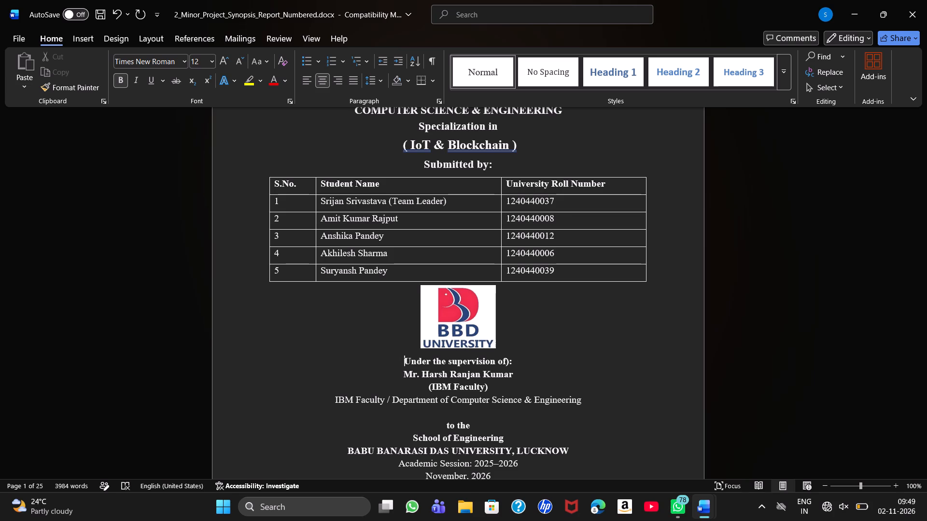
left_click(517, 360)
key("BackSpace")
key("BackSpace")
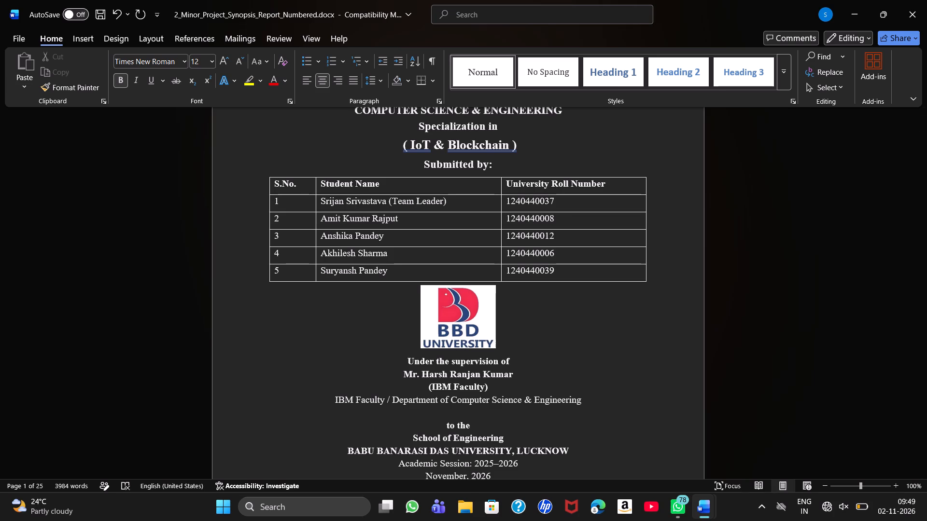
Remove the bold formatting from the "Under the supervision of" line.
left_click_drag(513, 360, 401, 359)
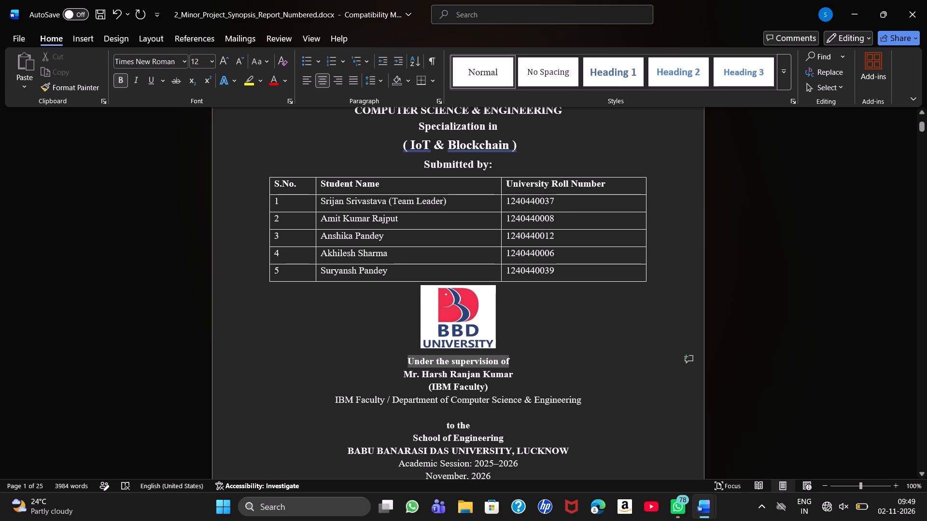
left_click_drag(401, 359, 400, 359)
left_click(413, 340)
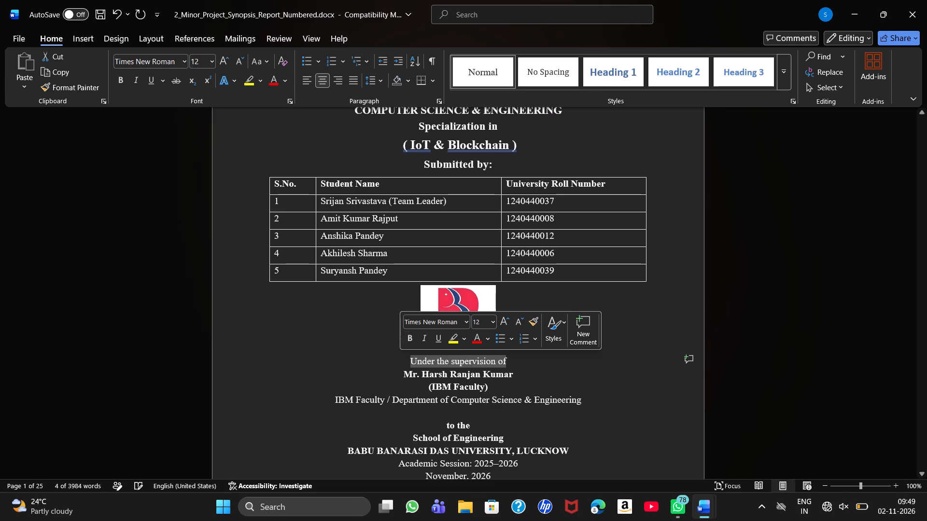
left_click(592, 383)
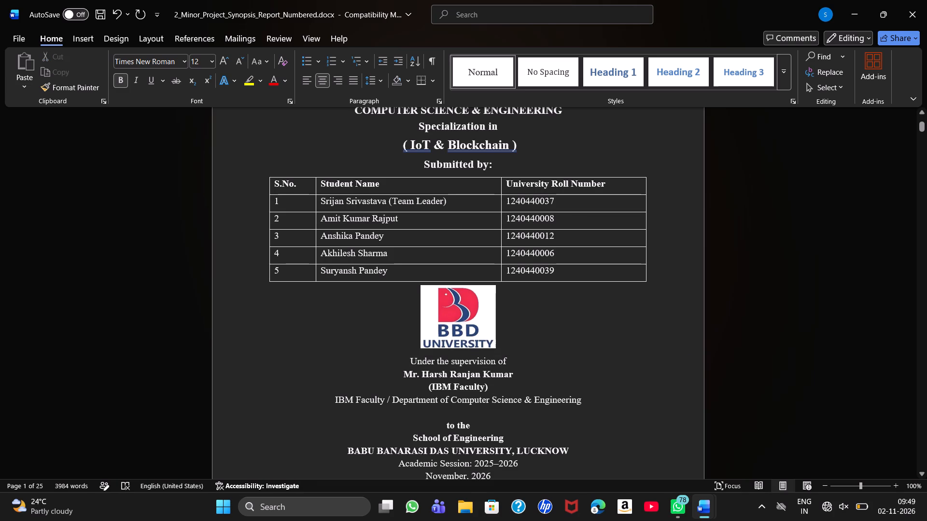
left_click_drag(515, 360, 367, 369)
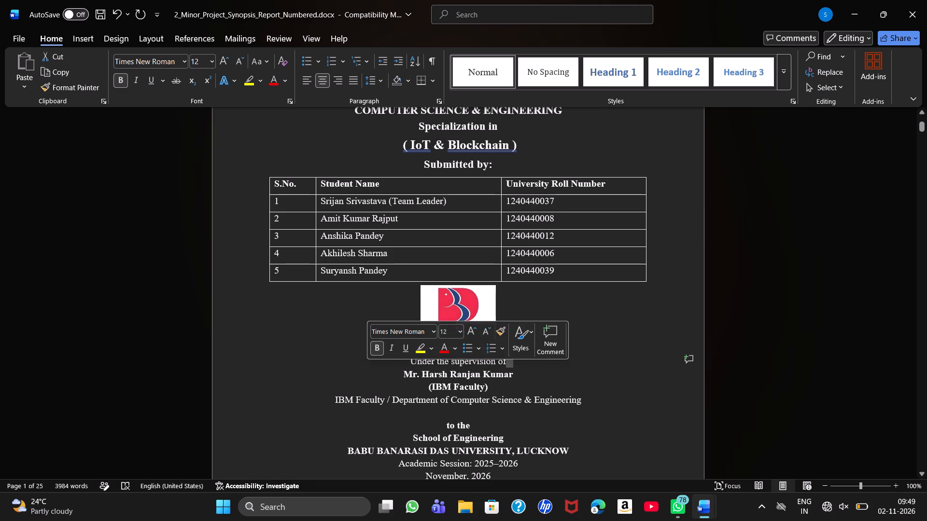
left_click(556, 382)
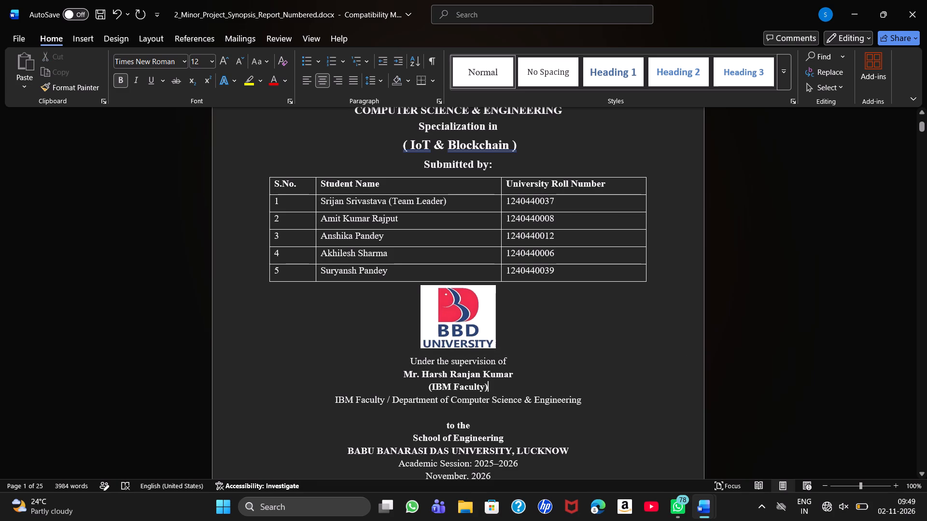
Join the first two words of the supervisor's name on the cover page into one word with a lowercase "r".
left_click(455, 375)
key("BackSpace")
key("BackSpace")
key("r")
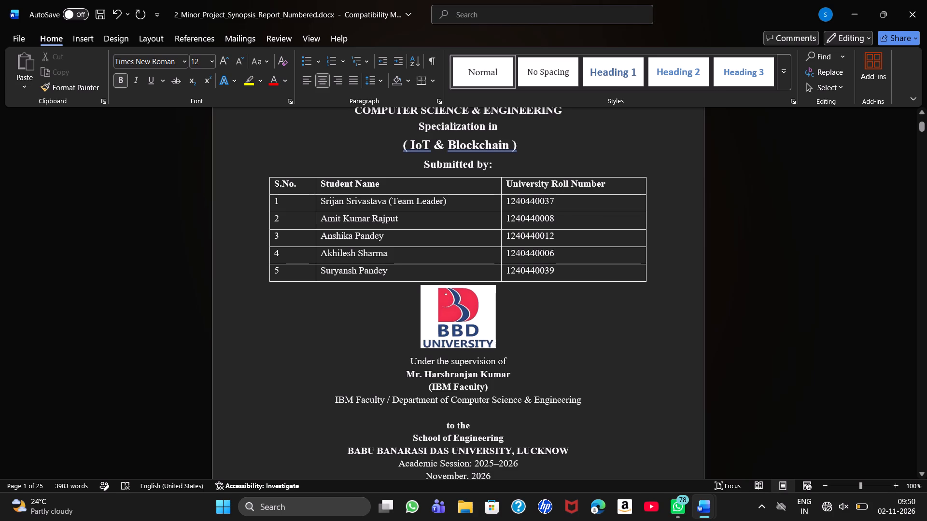
Clear the spelling flag on the joined word in the supervisor's name.
scroll(558, 426, "down", 1)
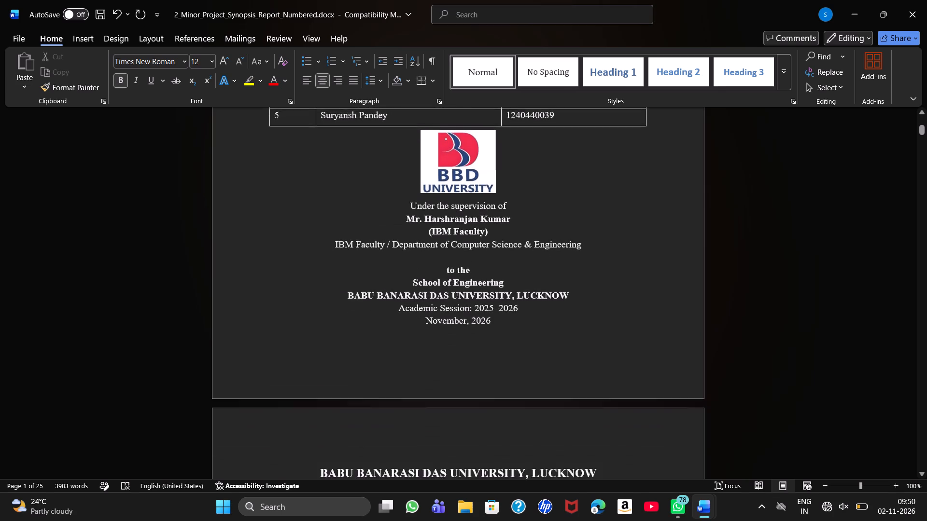
scroll(558, 426, "down", 1)
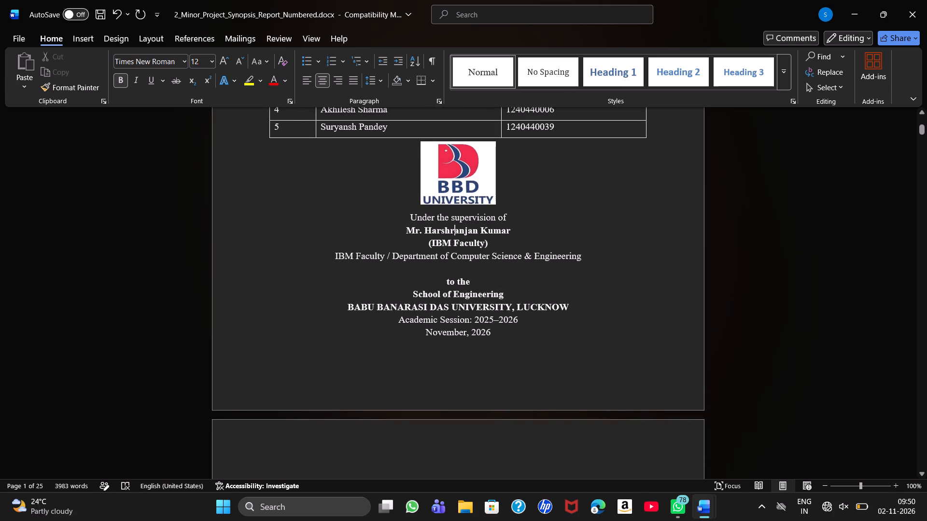
left_click(464, 269)
left_click(469, 230)
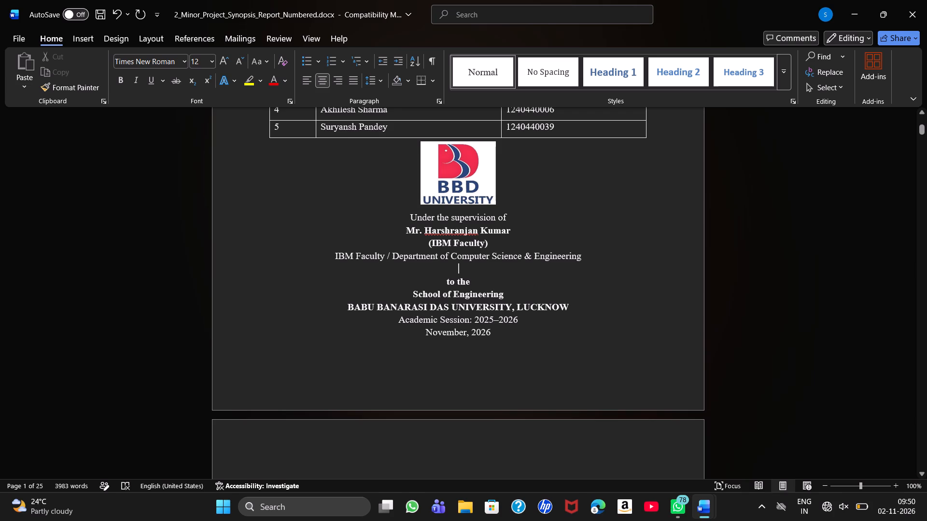
left_click(469, 230)
right_click(469, 230)
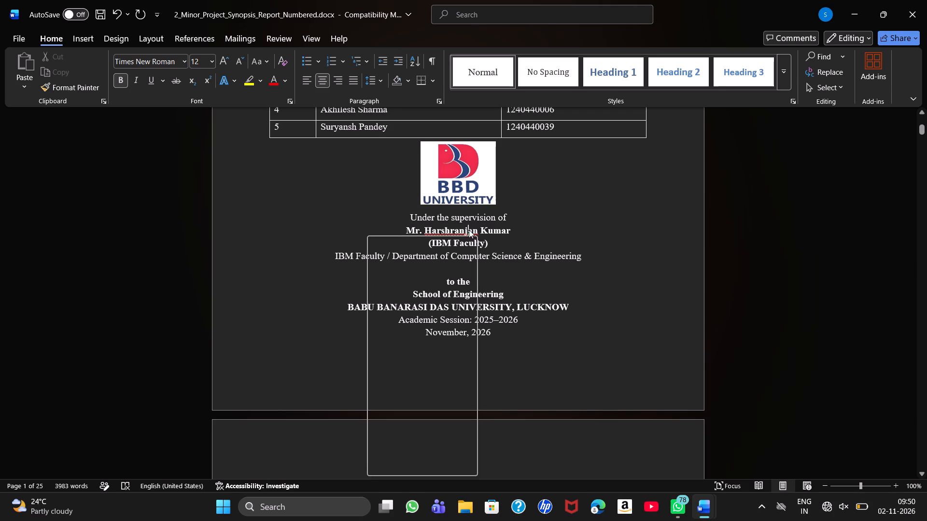
left_click(436, 266)
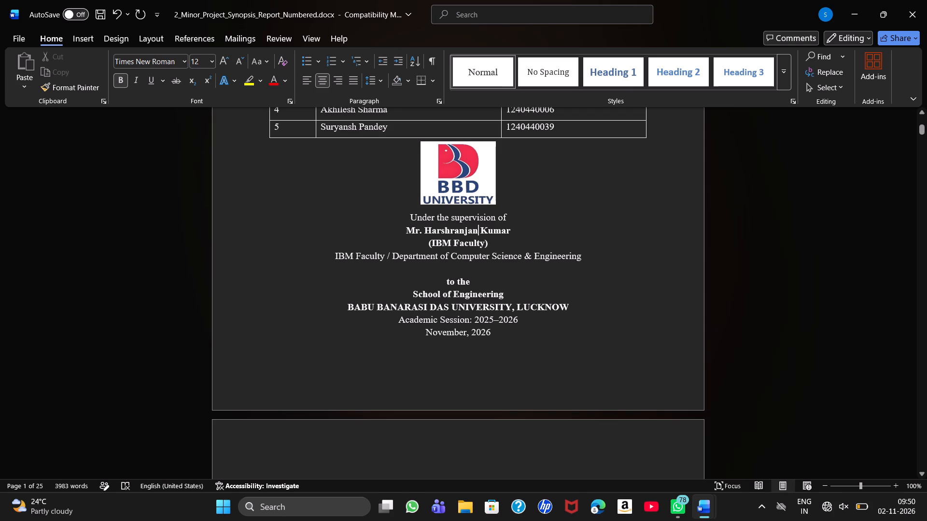
Delete the "Academic Session: 2025–2026" line from the cover page, including the blank line it leaves.
left_click_drag(529, 322, 379, 320)
key("BackSpace")
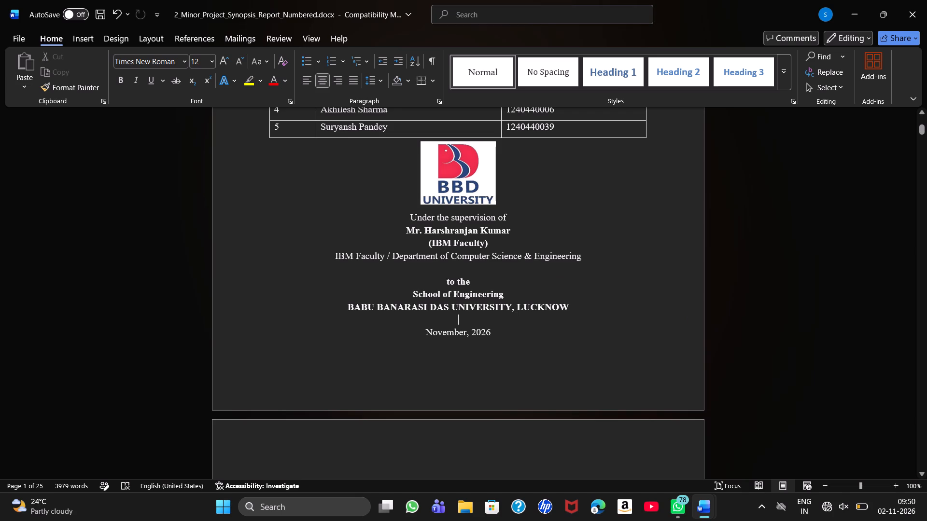
key("BackSpace")
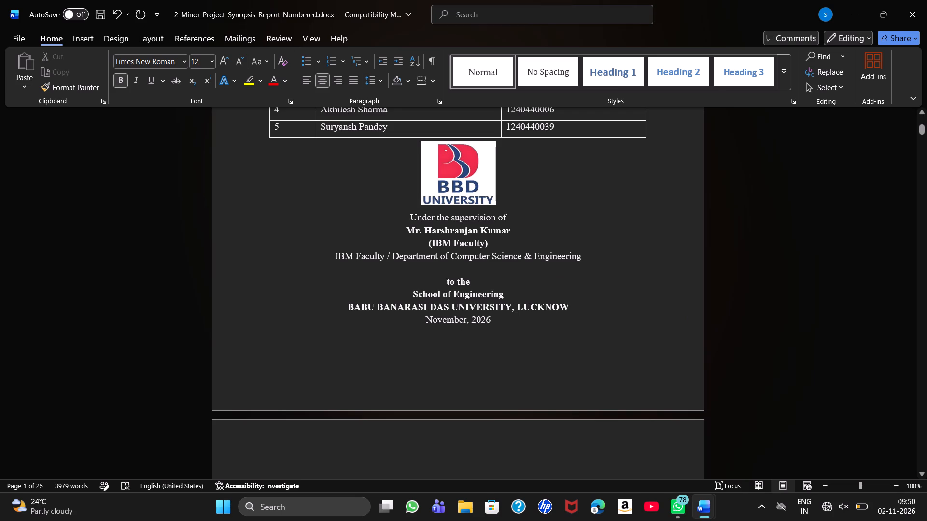
Change the month in the date line at the bottom of the cover page to December.
left_click(465, 319)
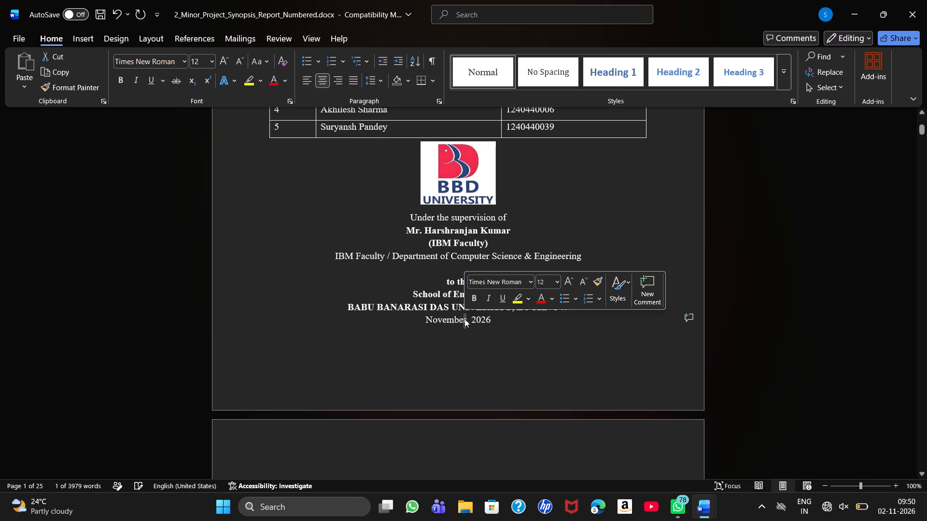
left_click(440, 319)
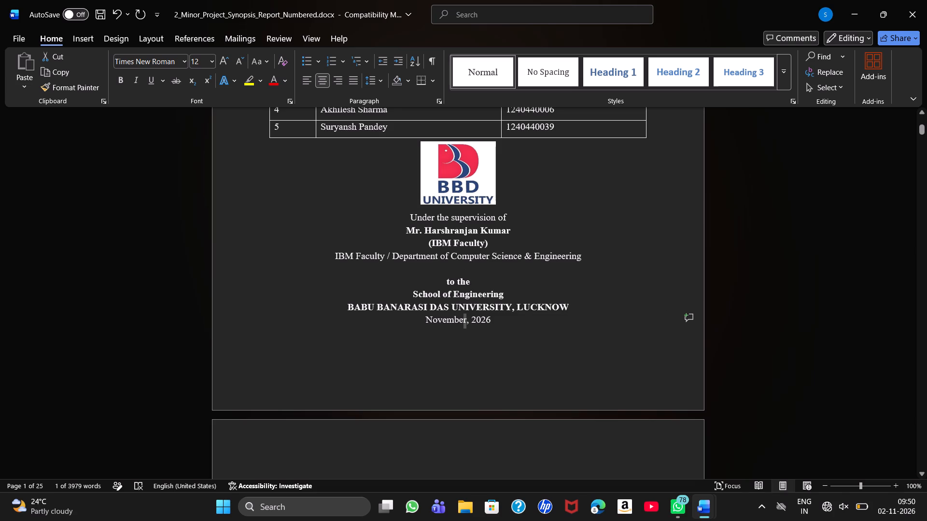
left_click(440, 319)
key("BackSpace")
key("BackSpace")
key("BackSpace")
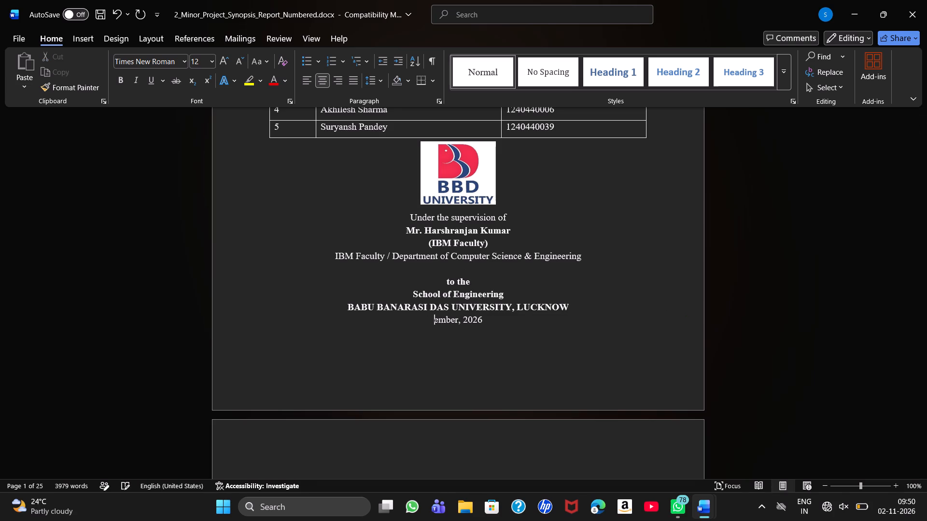
key("d")
left_click(532, 342)
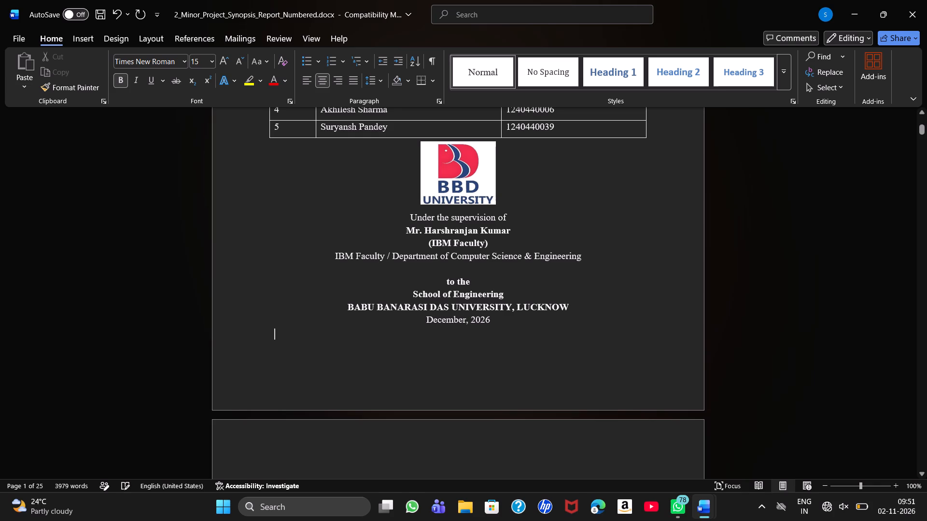
Make the "December, 2026" line bold.
left_click_drag(503, 320, 401, 329)
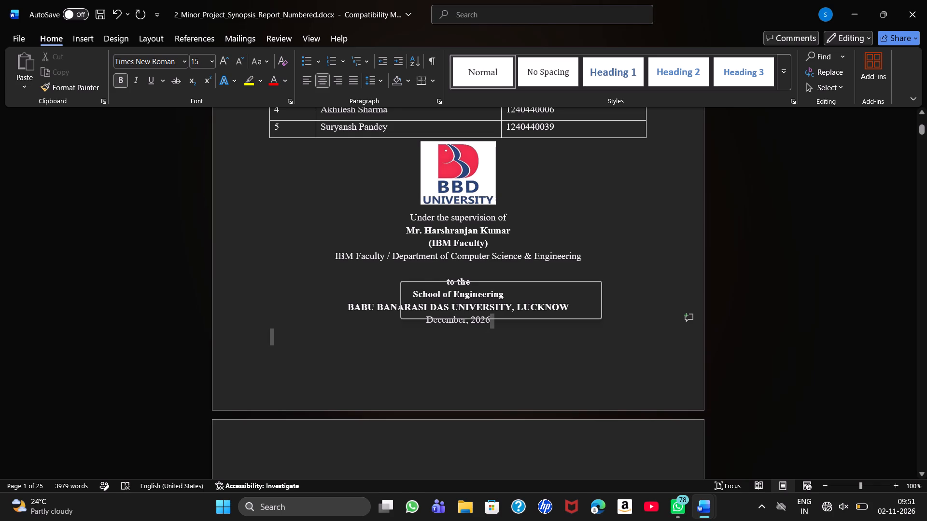
left_click(512, 326)
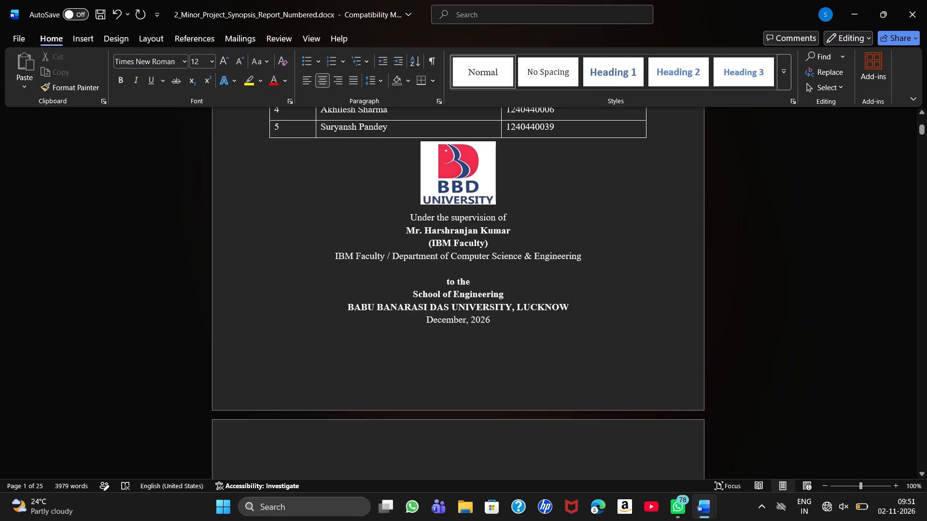
left_click_drag(495, 320, 382, 323)
left_click(389, 306)
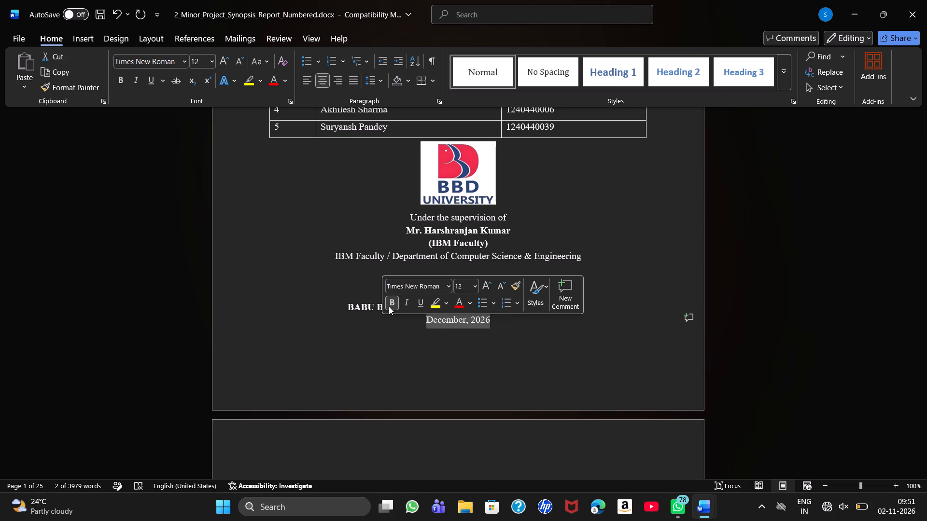
left_click(496, 379)
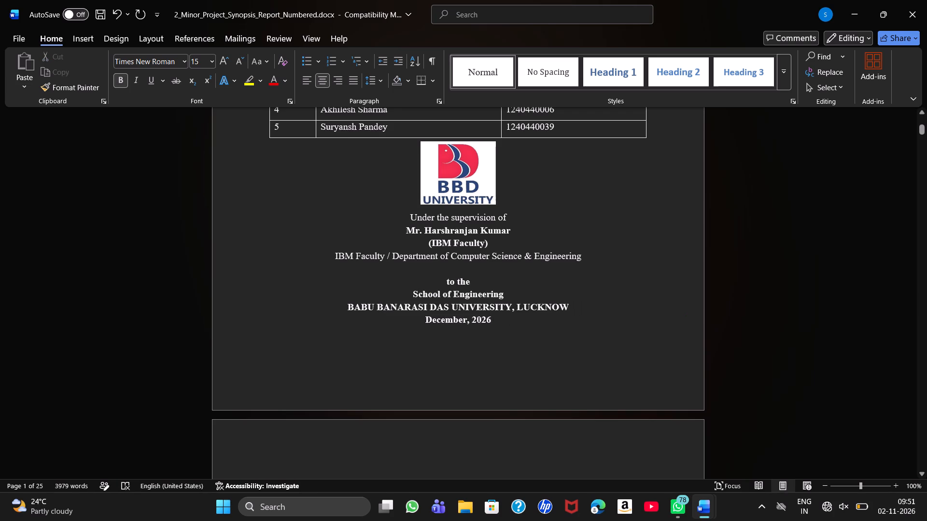
Set the font size of the "BABU BANARASI DAS UNIVERSITY, LUCKNOW" line to 16.
left_click_drag(574, 306, 342, 311)
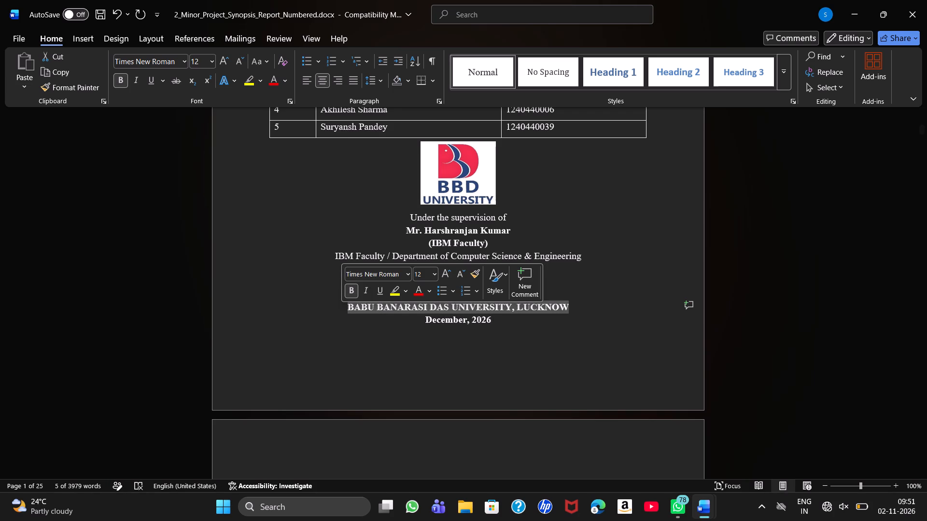
left_click(433, 274)
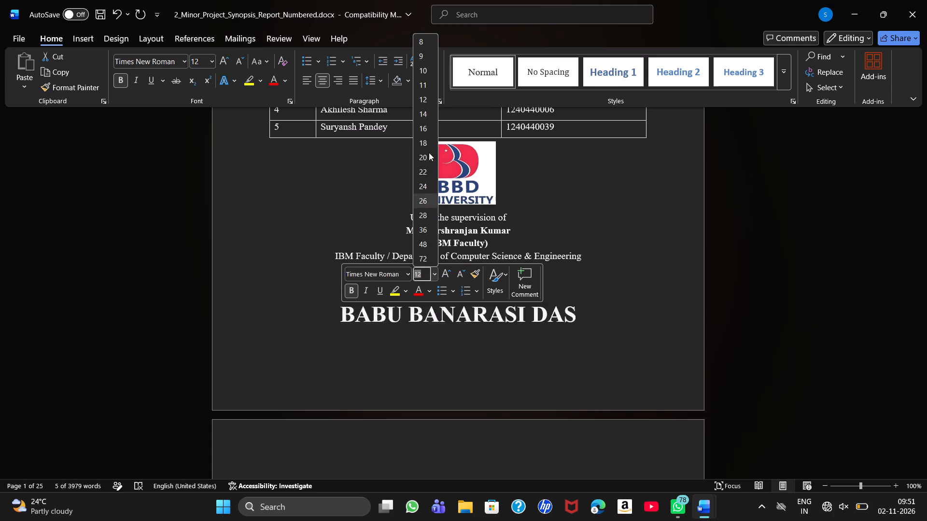
left_click(429, 131)
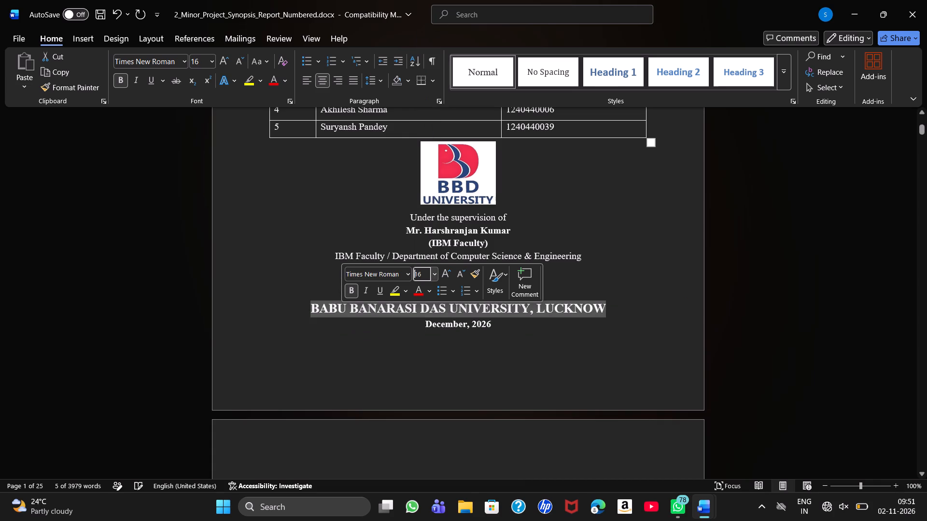
left_click(558, 400)
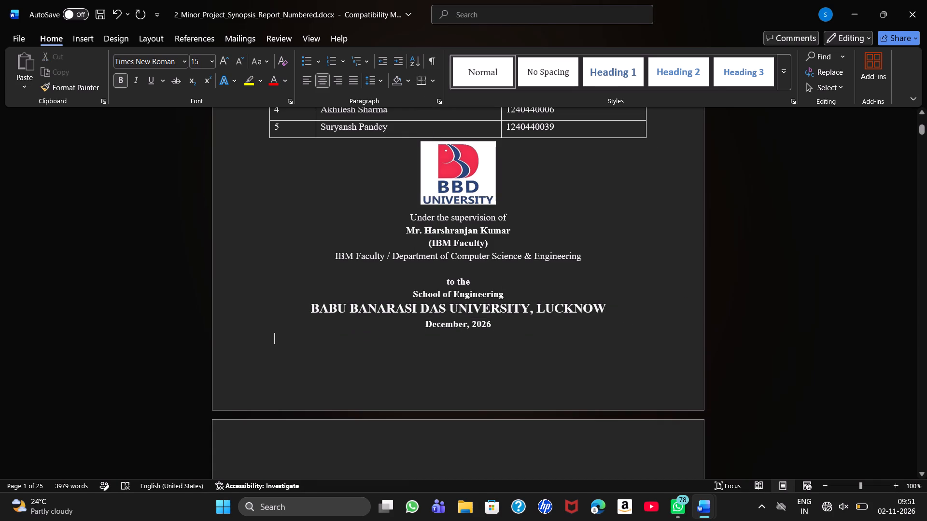
Insert an extra space between the comma and "LUCKNOW" in the university name line.
left_click(534, 315)
key("space")
left_click(537, 343)
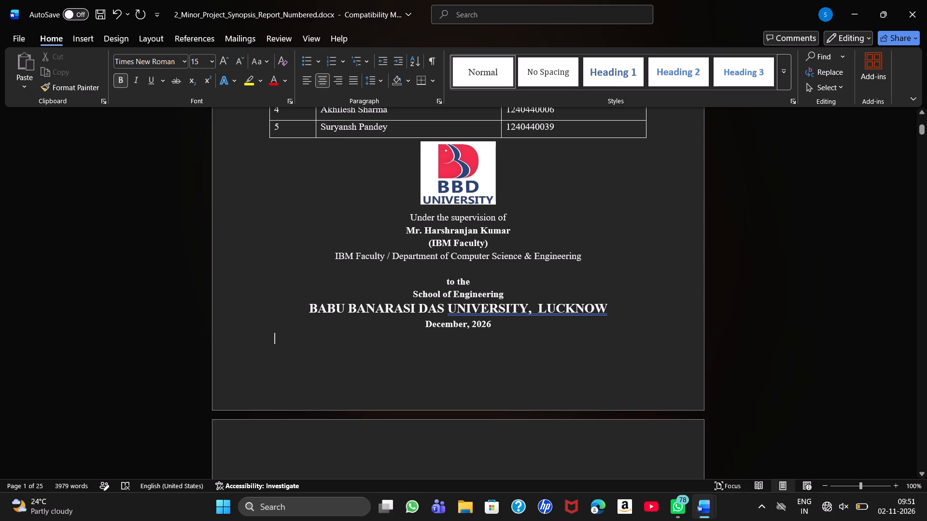
Set the font size of the "School of Engineering" line to 14.
left_click_drag(508, 288, 408, 271)
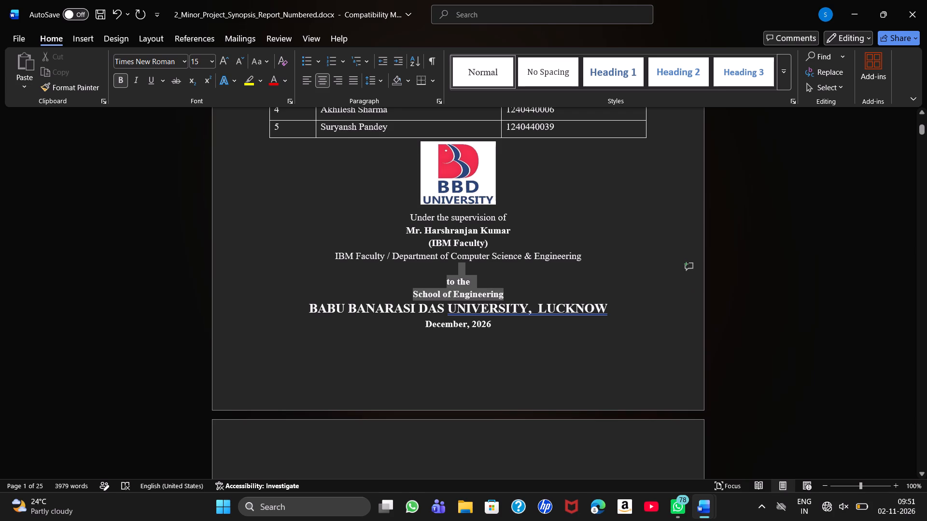
left_click_drag(408, 271, 426, 288)
left_click_drag(426, 288, 396, 290)
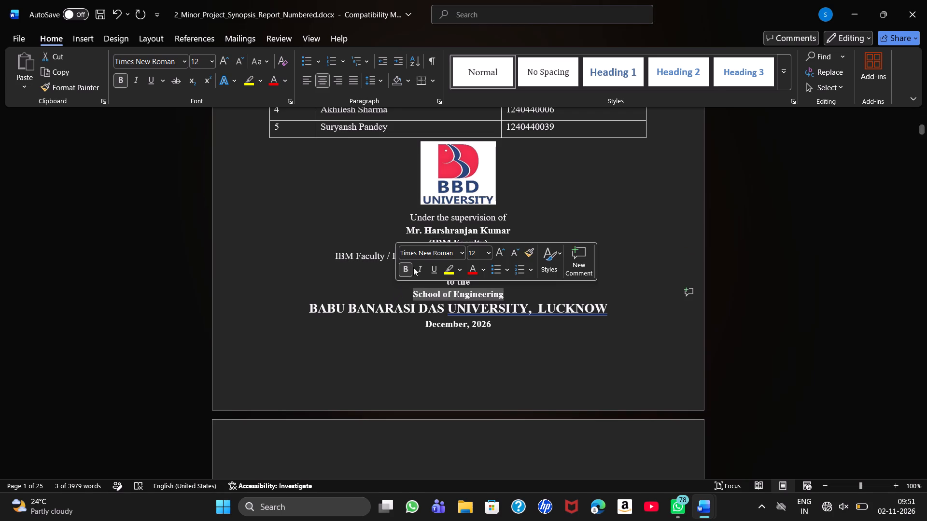
left_click(487, 253)
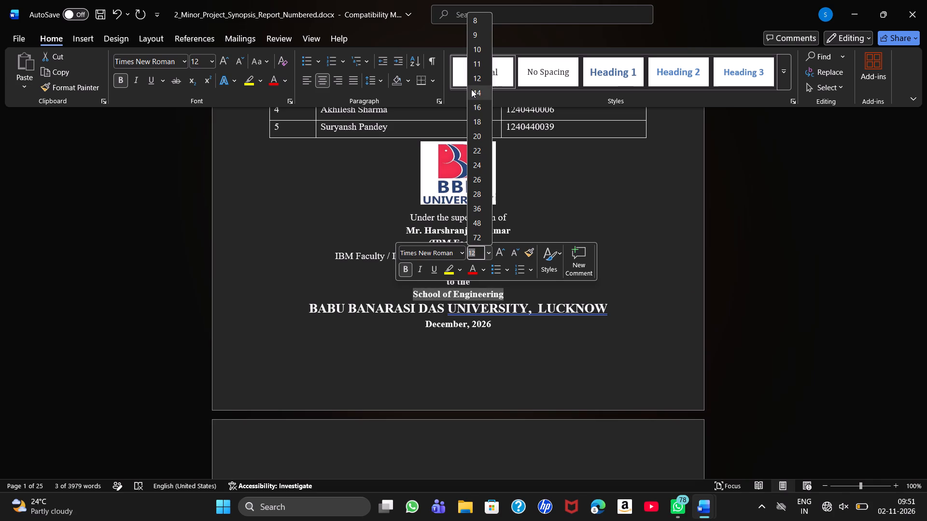
left_click(478, 95)
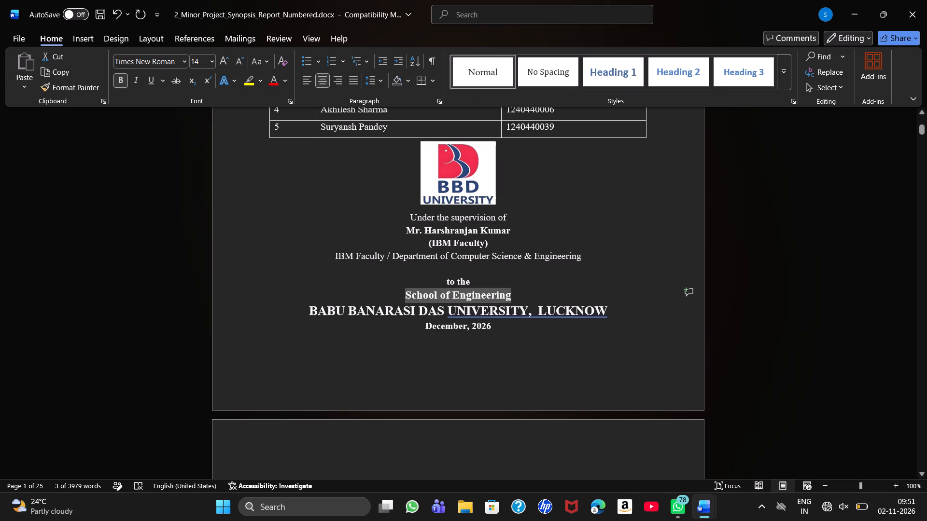
left_click(517, 370)
left_click(556, 291)
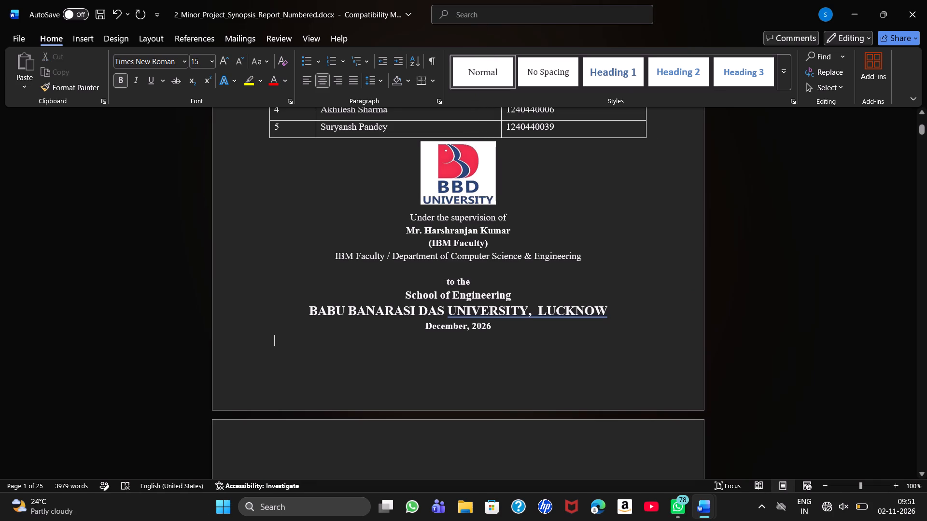
Delete the blank line between the IBM Faculty / Department line and "to the".
left_click(482, 271)
key("BackSpace")
key("Return")
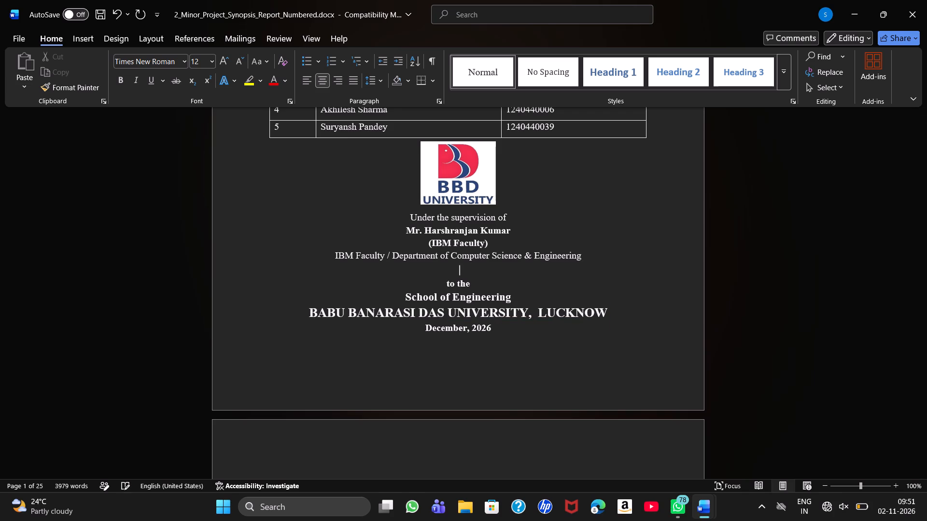
key("BackSpace")
key("BackSpace")
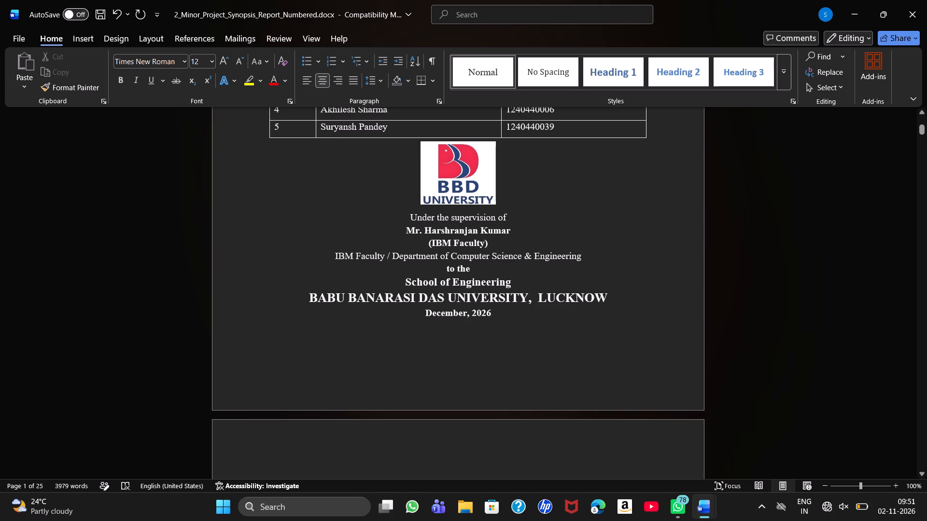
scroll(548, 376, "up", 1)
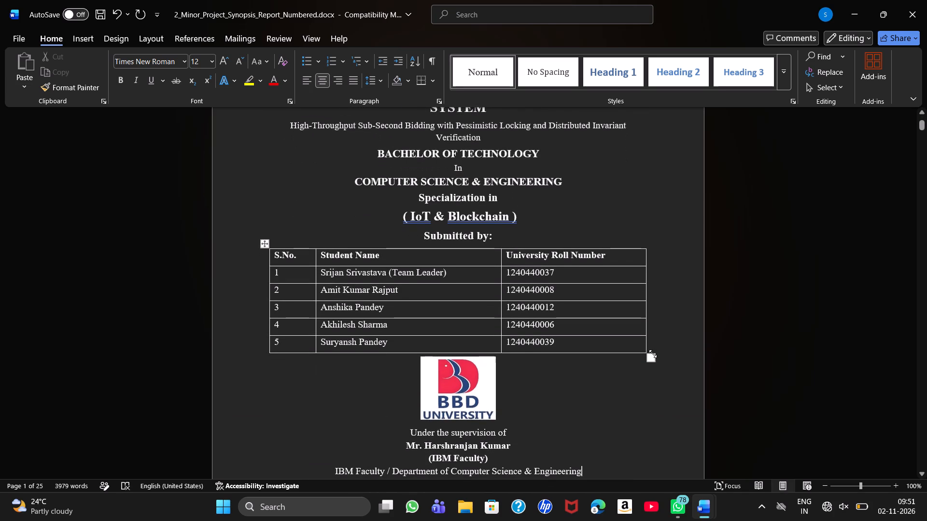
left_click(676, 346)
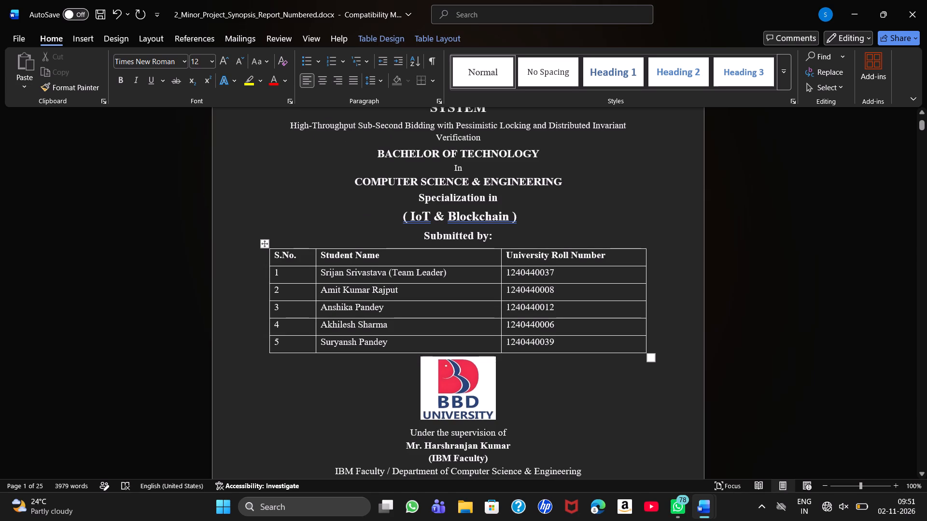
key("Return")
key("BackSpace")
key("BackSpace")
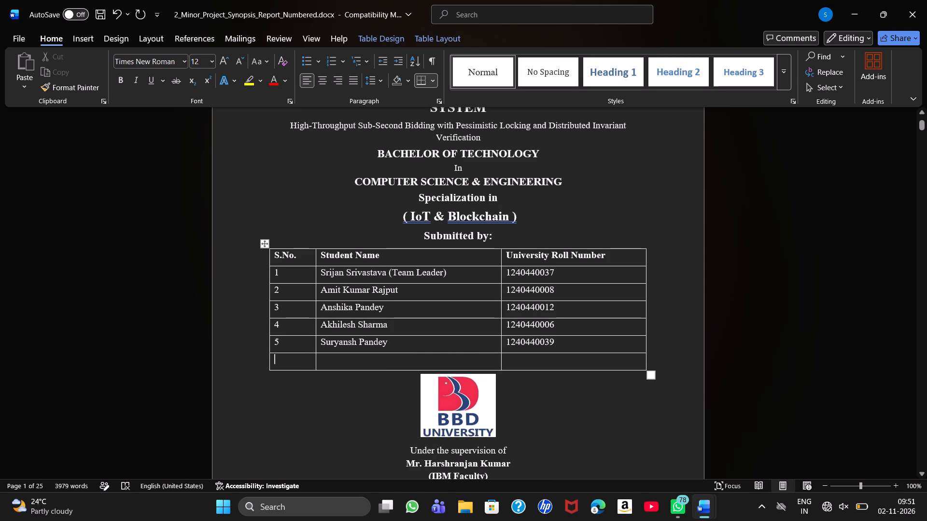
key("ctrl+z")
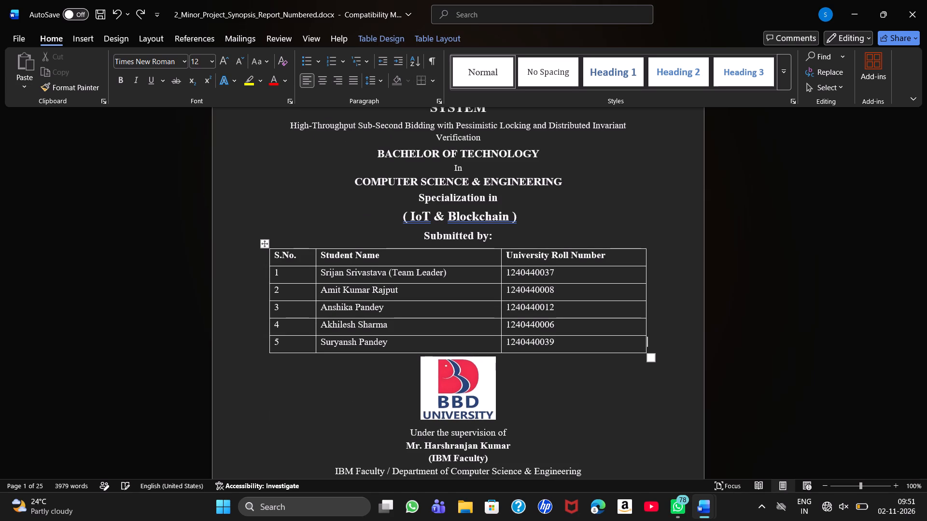
Add a blank line between the student table and the university logo, and another between "Submitted by:" and the table.
left_click(413, 362)
key("Return")
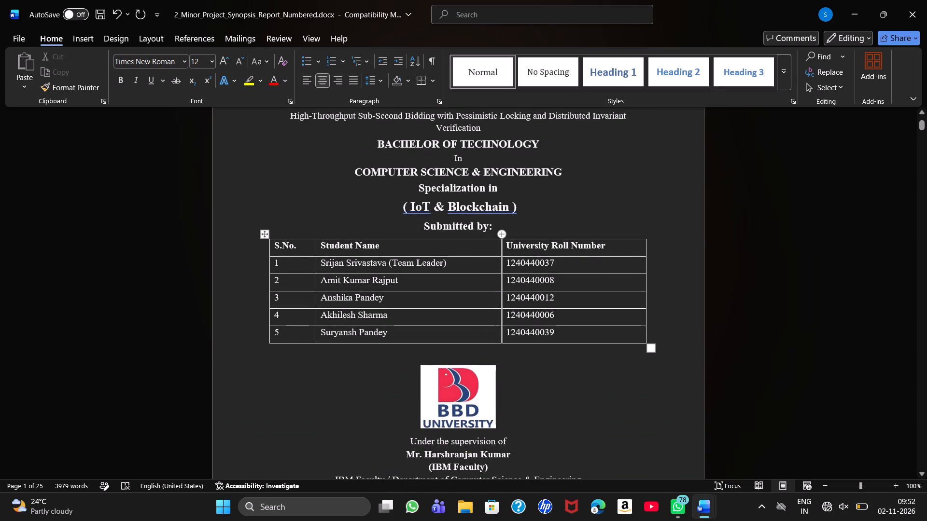
left_click(515, 221)
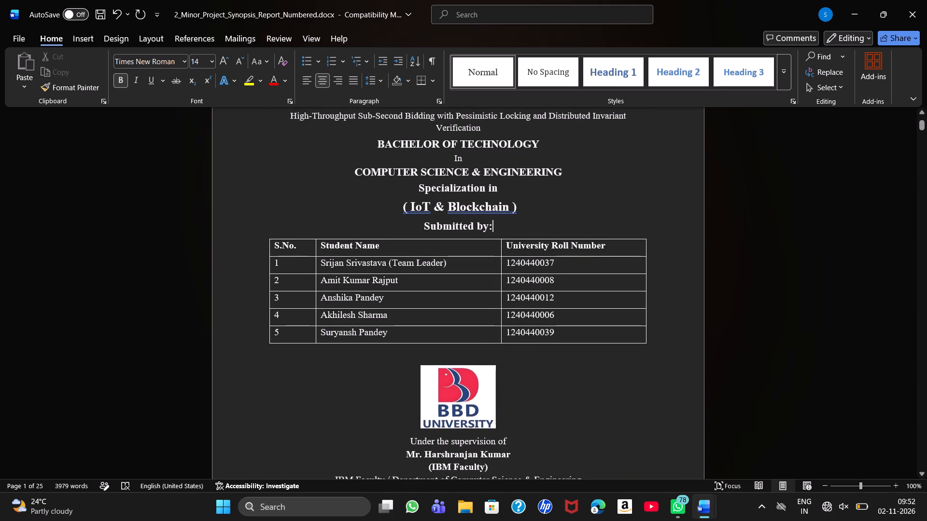
key("Return")
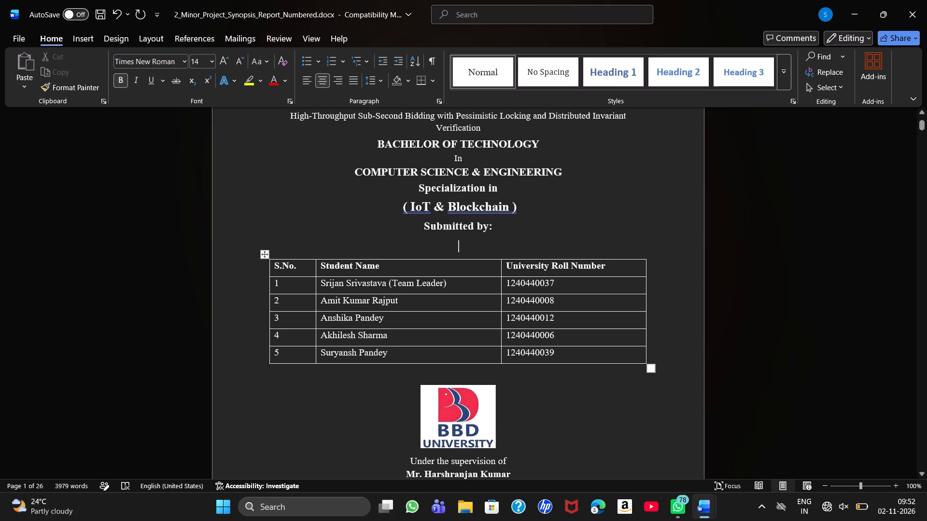
Insert a blank line between the university logo and the "Under the supervision of" line.
scroll(599, 397, "down", 1)
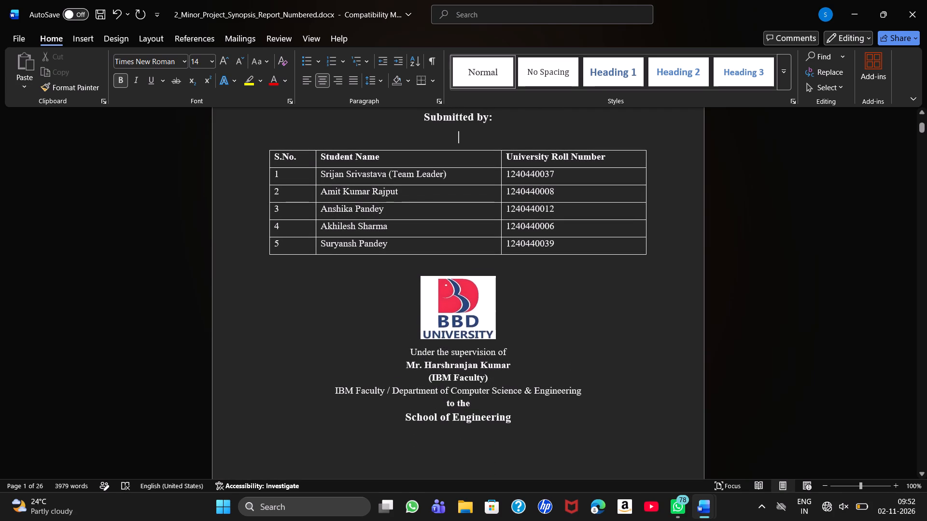
left_click(402, 332)
key("Return")
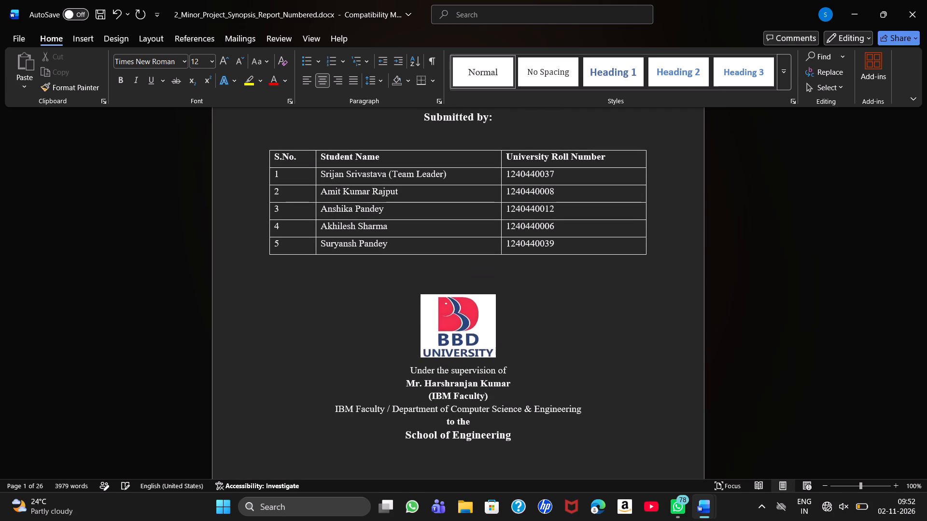
key("BackSpace")
left_click(516, 335)
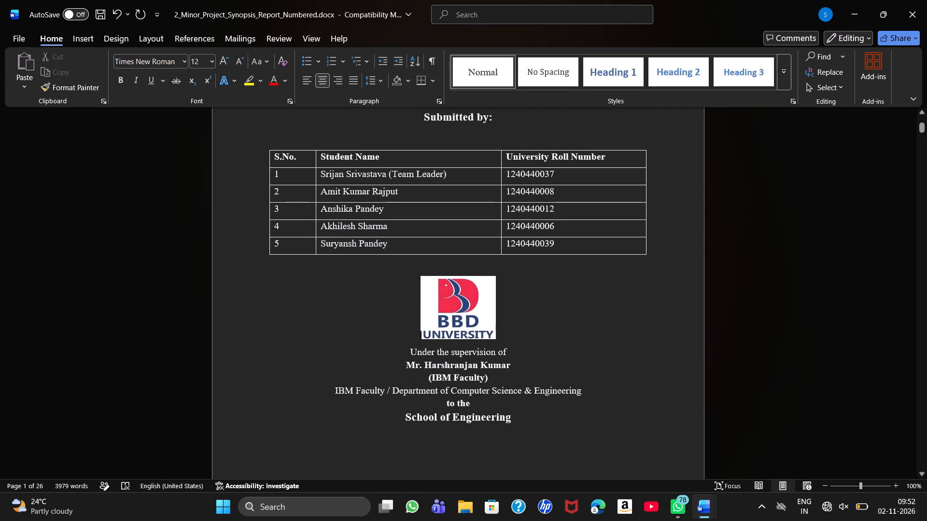
key("Return")
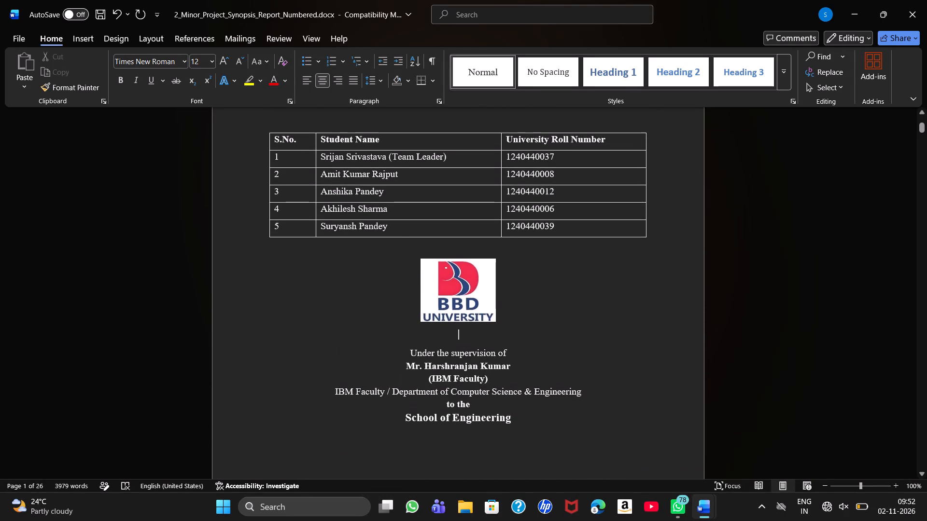
Enlarge the university logo slightly, keeping its proportions.
left_click(439, 271)
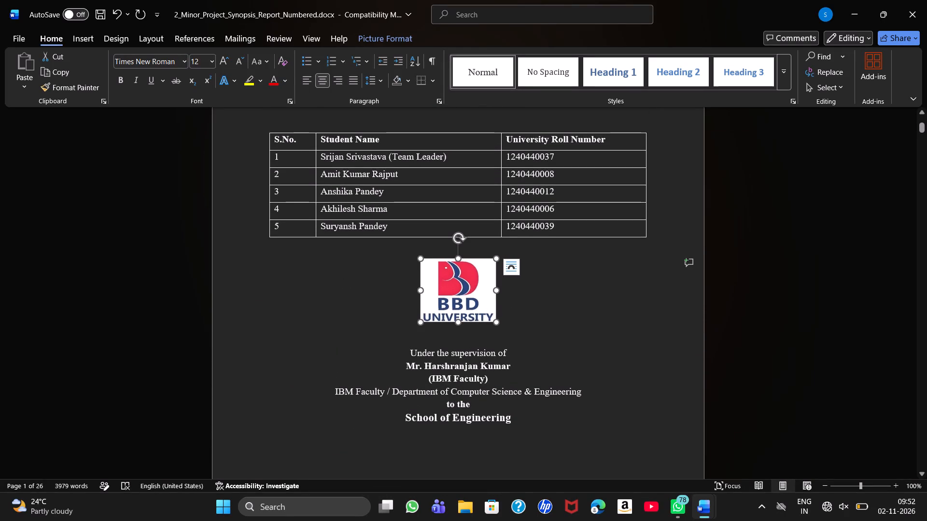
left_click_drag(496, 324, 506, 329)
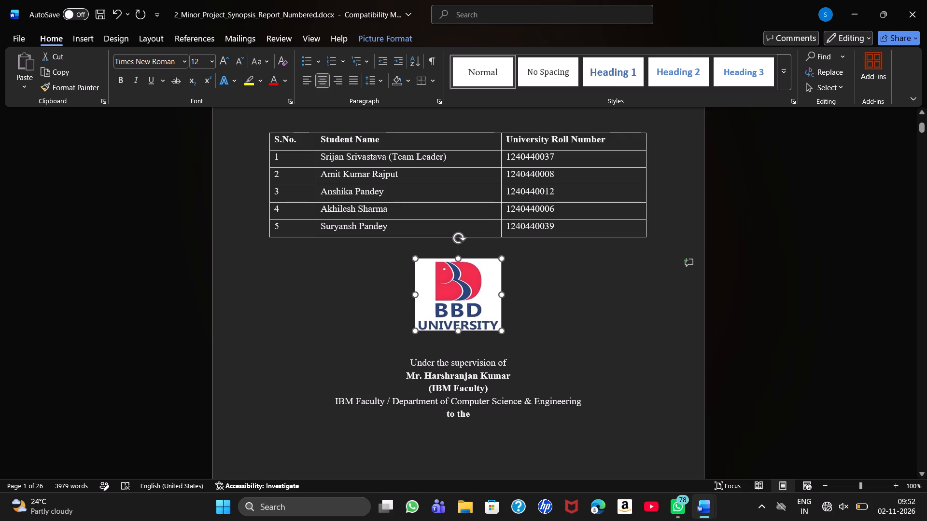
left_click_drag(506, 329, 507, 330)
left_click(557, 324)
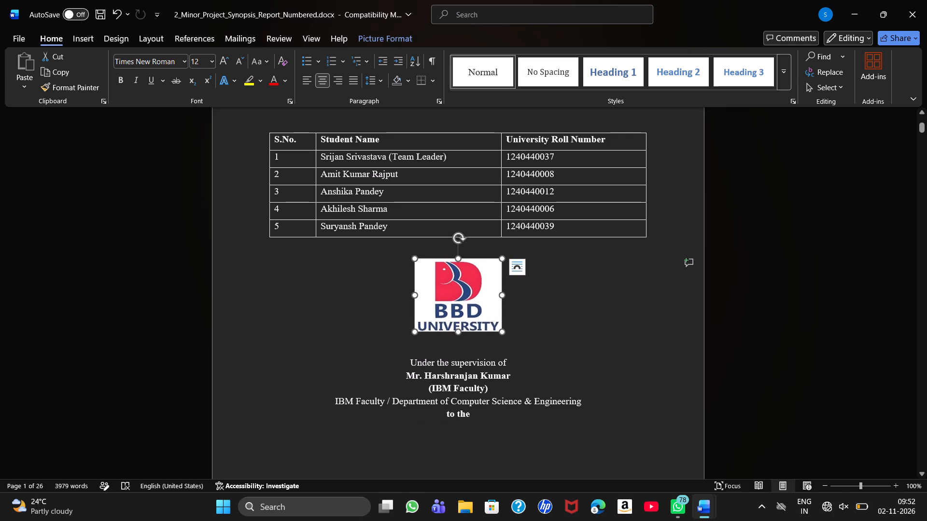
Delete the blank line between the university logo and the "Under the supervision of" line.
scroll(557, 324, "down", 1)
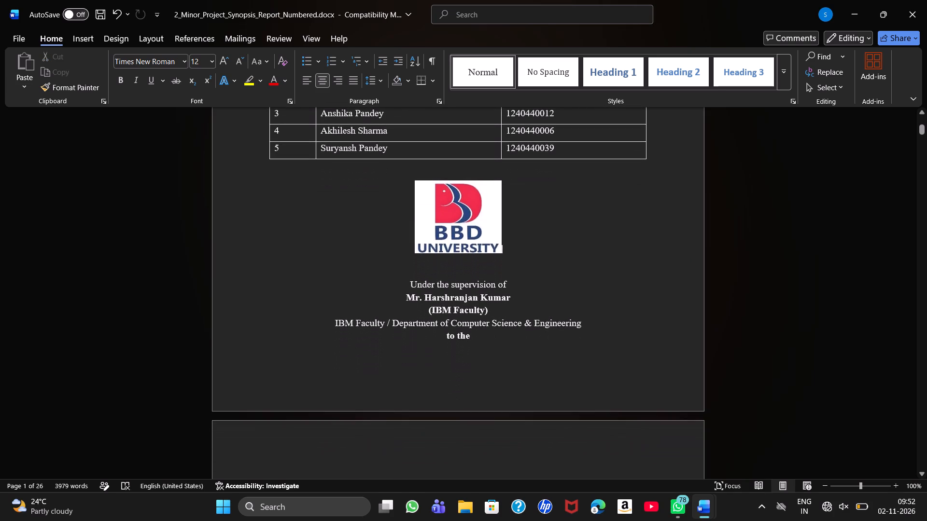
scroll(557, 324, "down", 1)
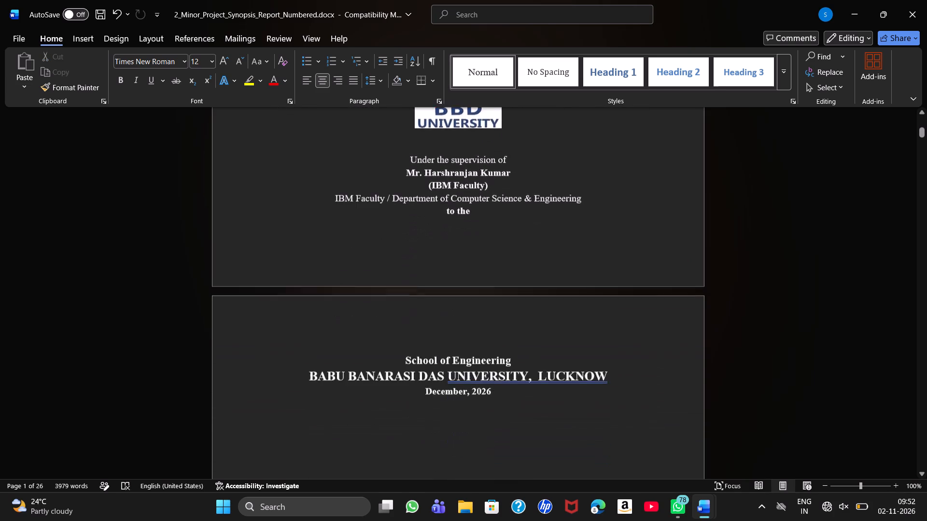
left_click(403, 218)
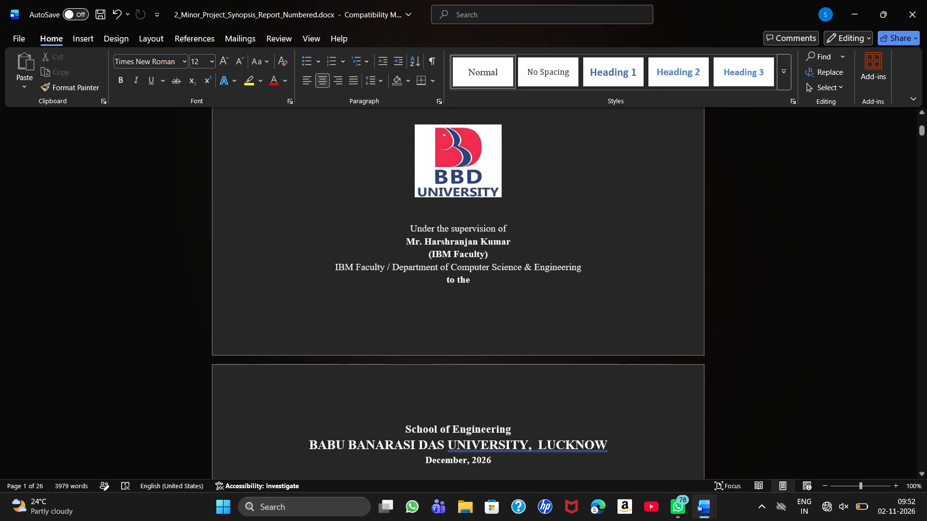
key("BackSpace")
key("BackSpace")
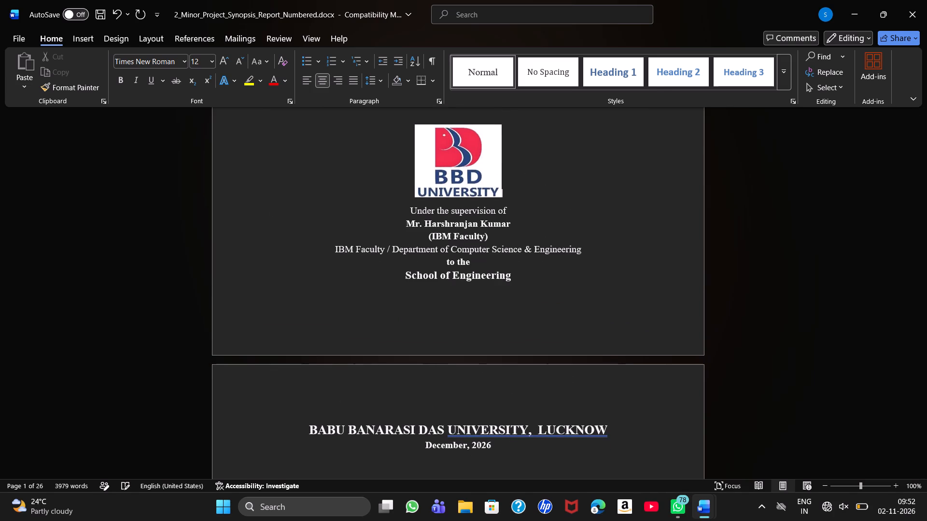
Delete the blank line between the student table and the university logo.
left_click(404, 141)
key("BackSpace")
key("BackSpace")
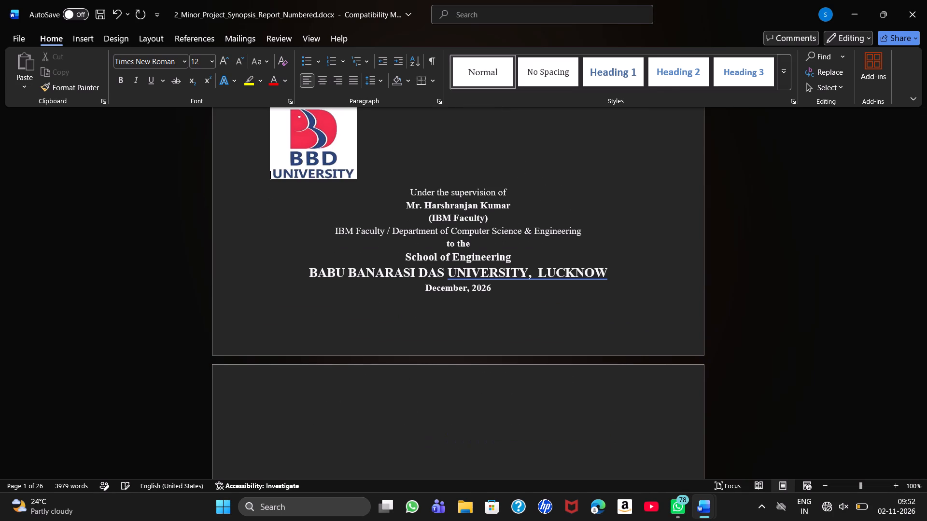
Indent the university logo with five tabs so it sits centred below the student table.
scroll(409, 177, "up", 1)
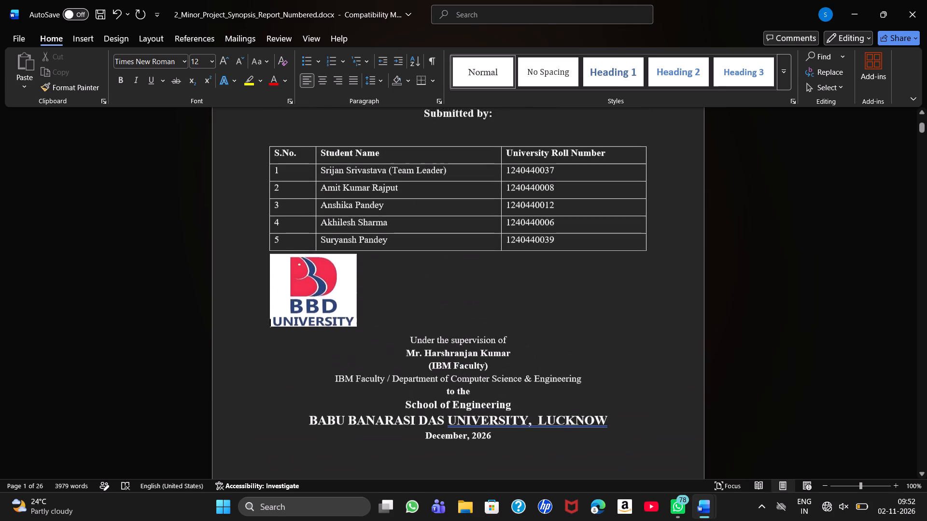
scroll(409, 177, "up", 1)
key("space")
key("BackSpace")
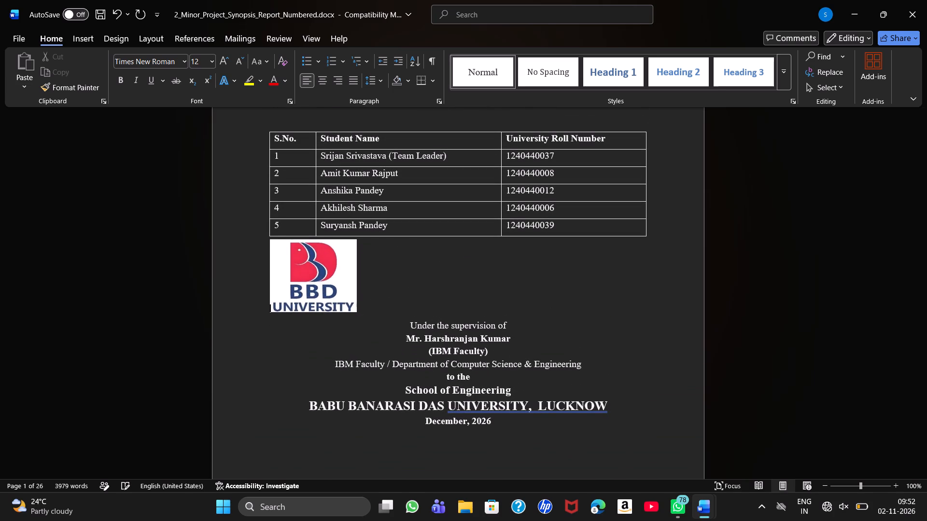
key("Tab")
key("Tab")
key("Tab")
key("Tab")
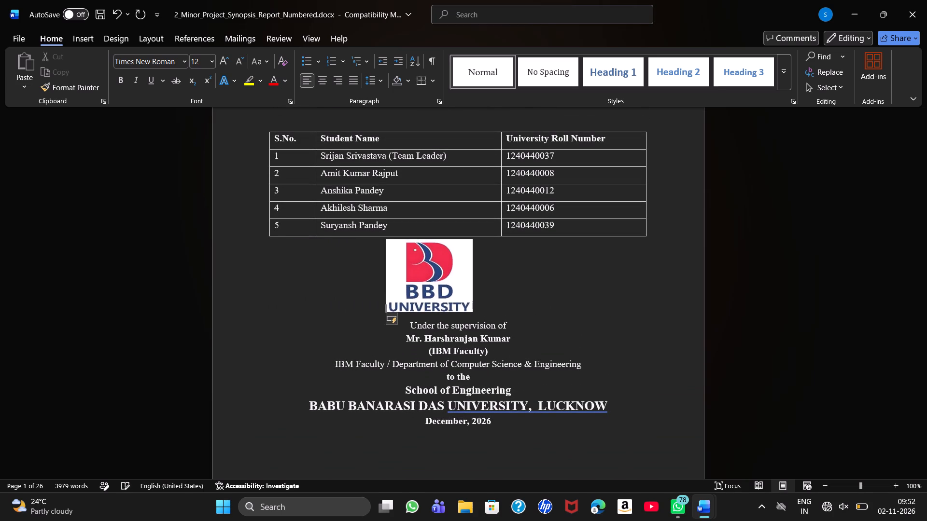
key("Tab")
left_click(602, 293)
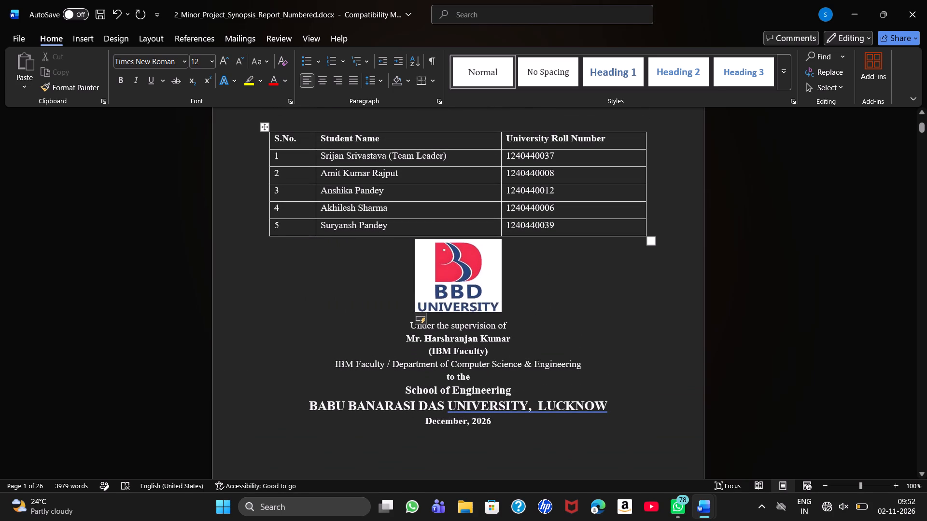
left_click(436, 296)
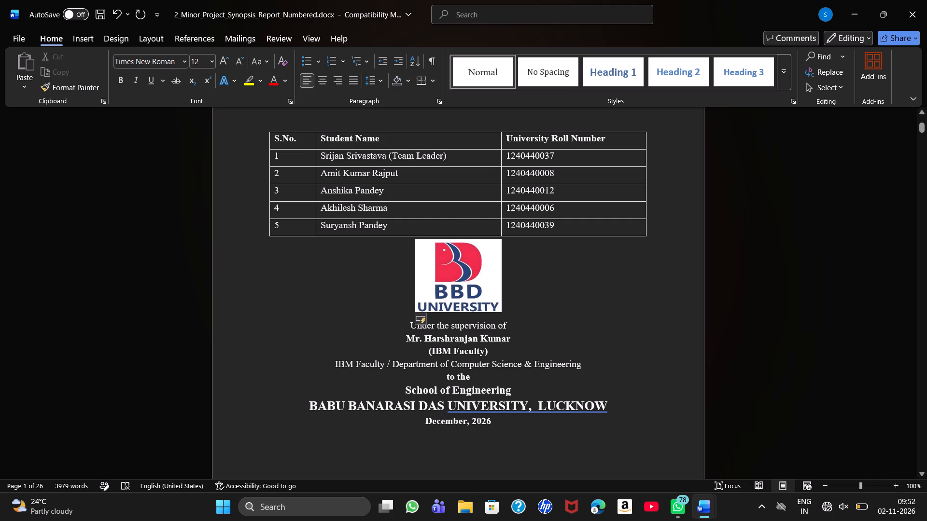
left_click(436, 296)
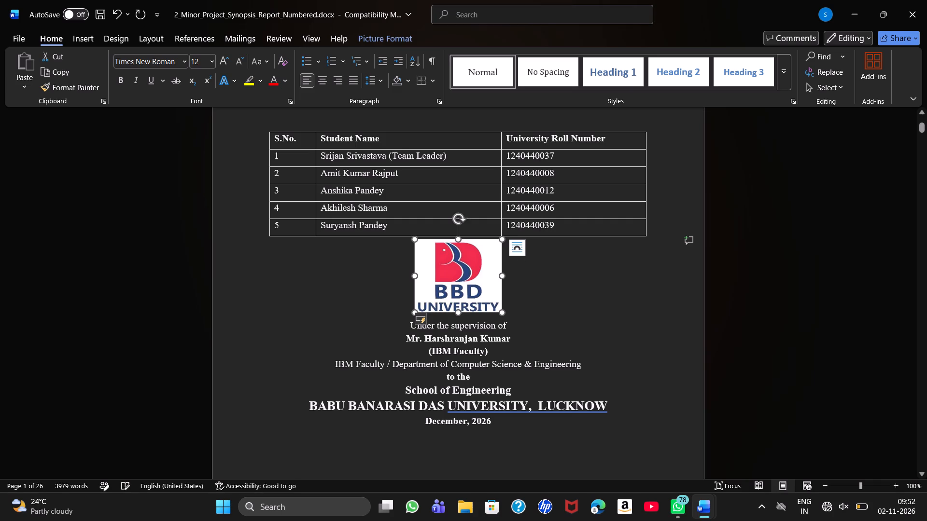
Delete the blank line between "Submitted by:" and the student table.
left_click(587, 444)
scroll(618, 330, "up", 1)
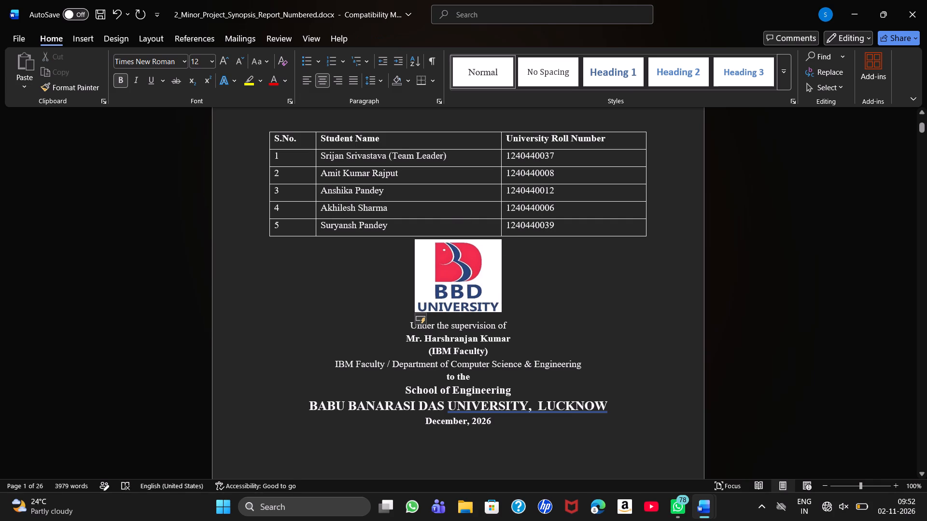
scroll(618, 330, "up", 1)
left_click(484, 215)
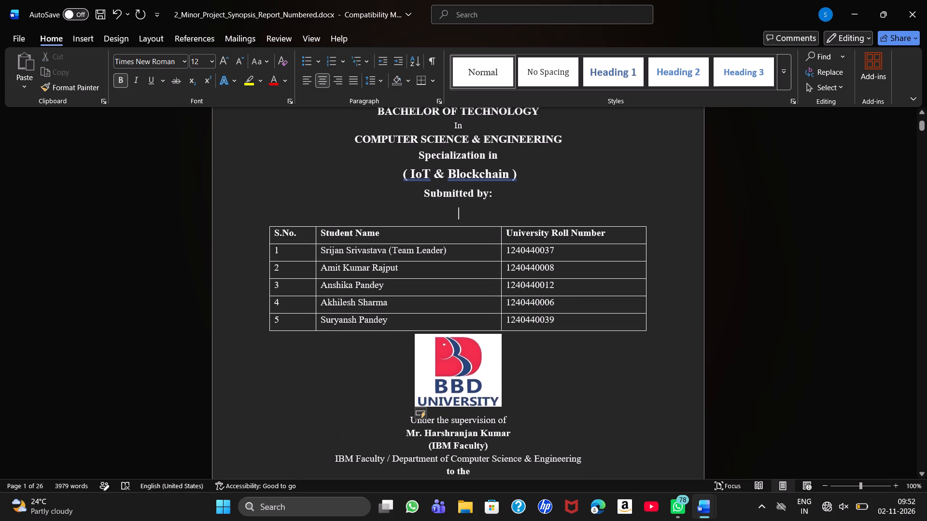
key("BackSpace")
key("BackSpace")
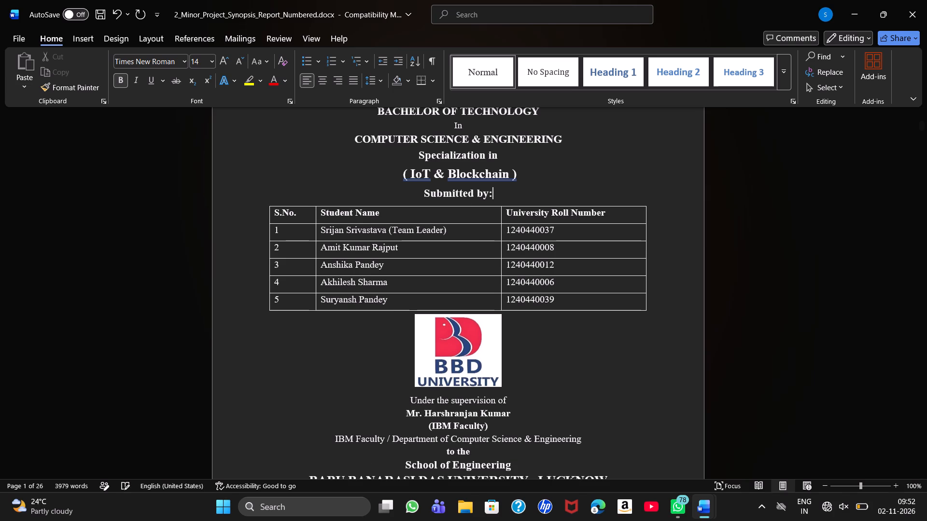
Insert a blank line between the student table and the university logo.
left_click(527, 381)
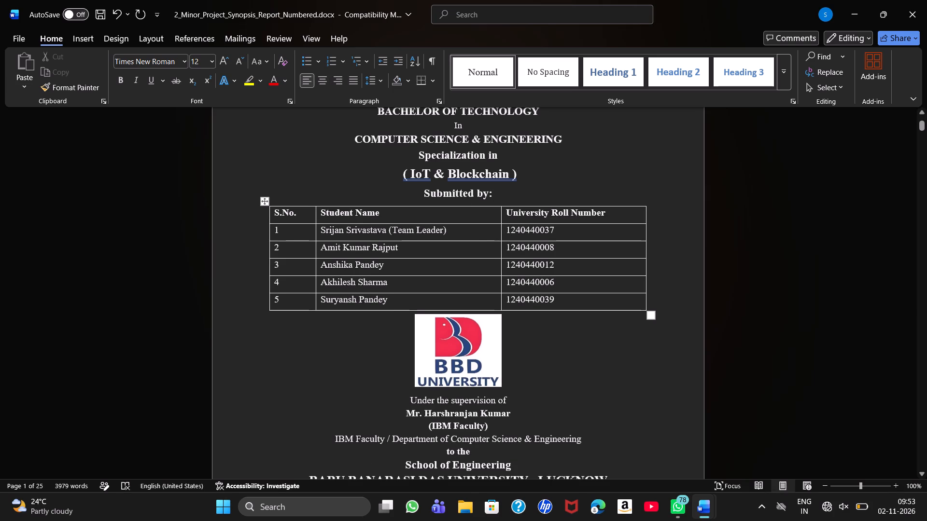
left_click(402, 348)
key("Return")
Open the cover page's footer for editing.
scroll(402, 348, "down", 1)
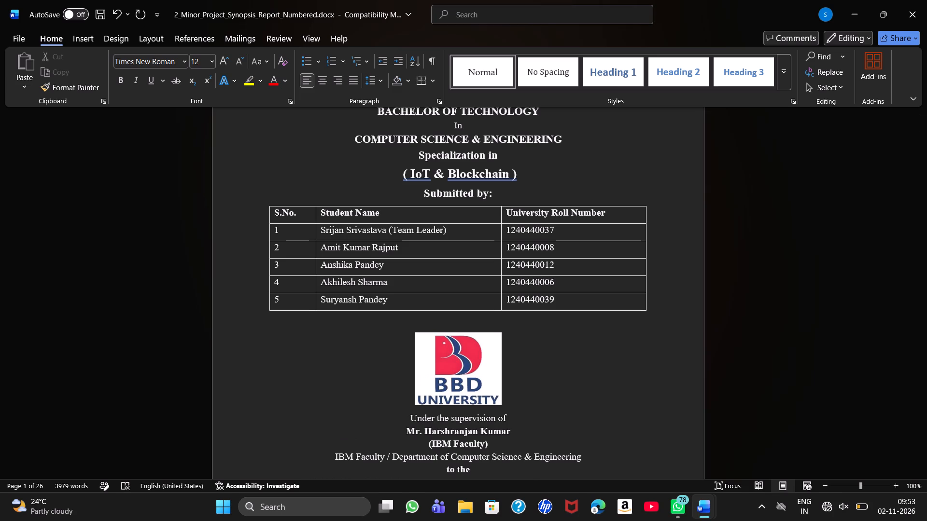
scroll(402, 348, "down", 1)
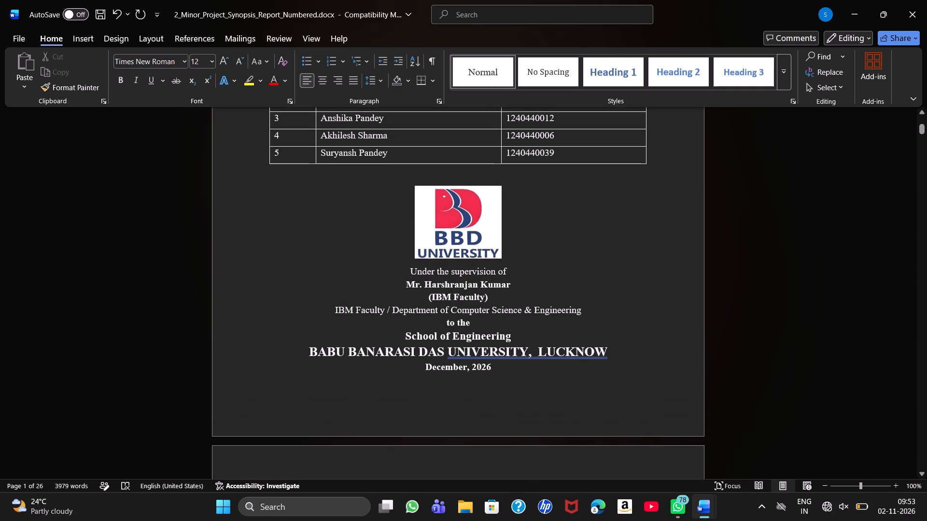
left_click(452, 418)
scroll(648, 156, "left", 1)
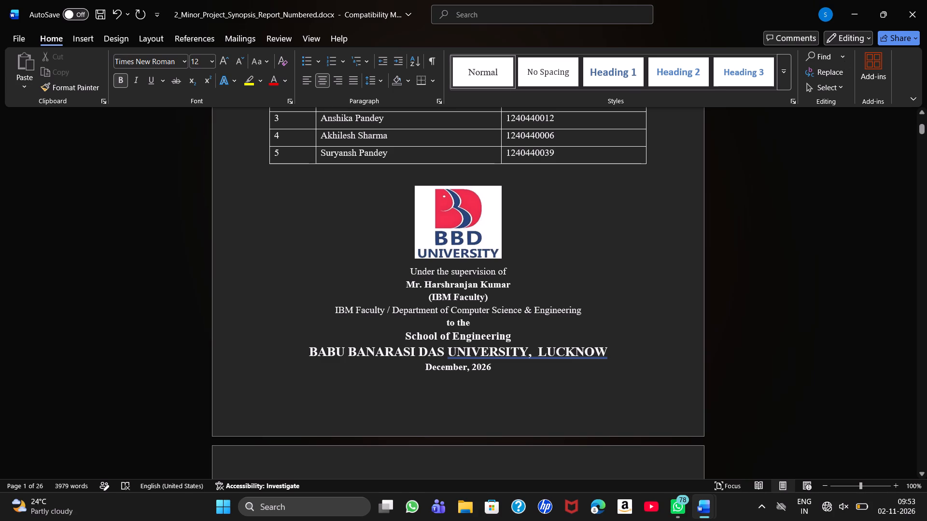
double_click(452, 414)
triple_click(452, 414)
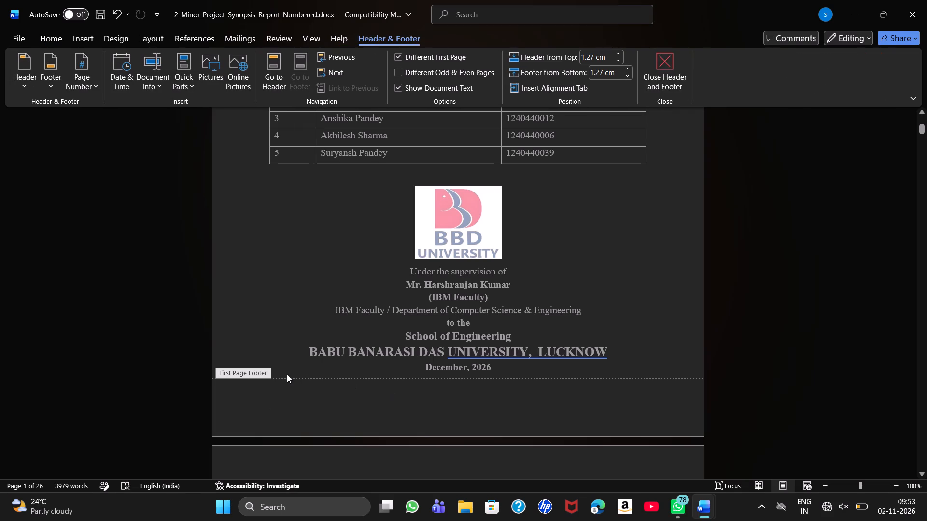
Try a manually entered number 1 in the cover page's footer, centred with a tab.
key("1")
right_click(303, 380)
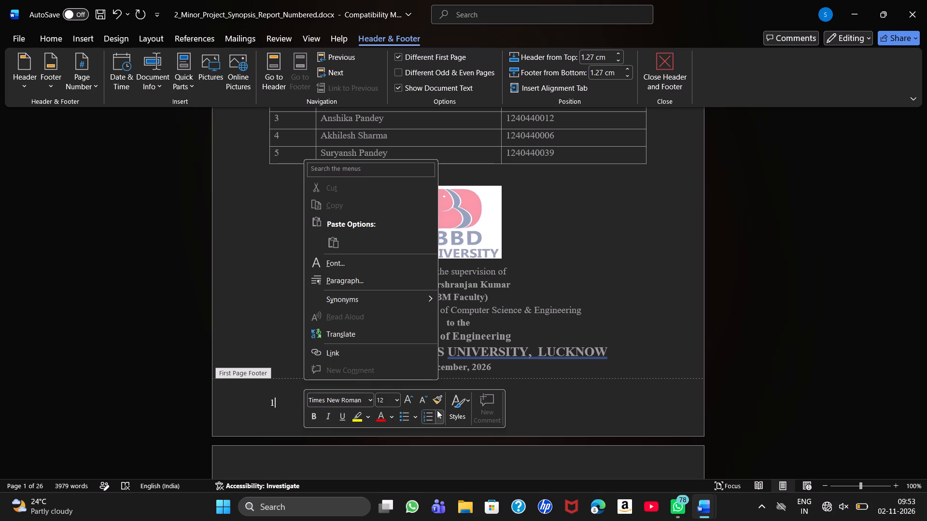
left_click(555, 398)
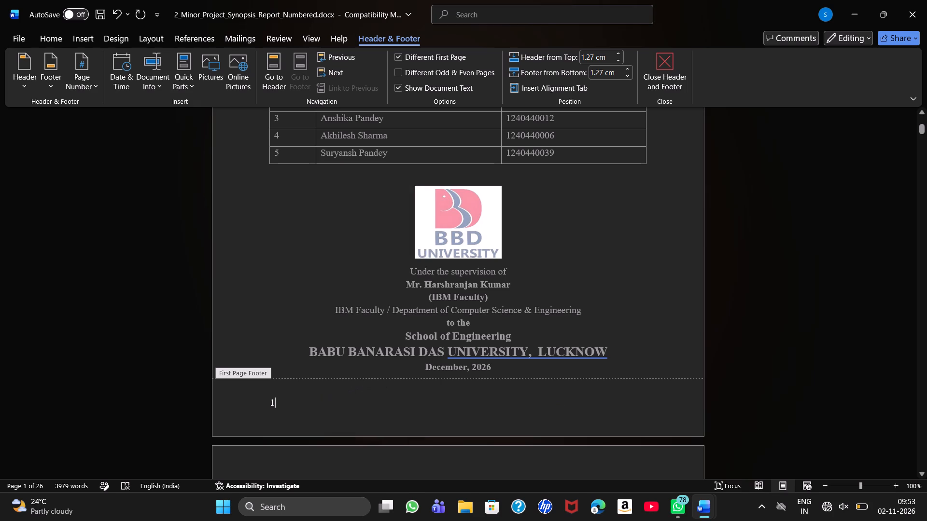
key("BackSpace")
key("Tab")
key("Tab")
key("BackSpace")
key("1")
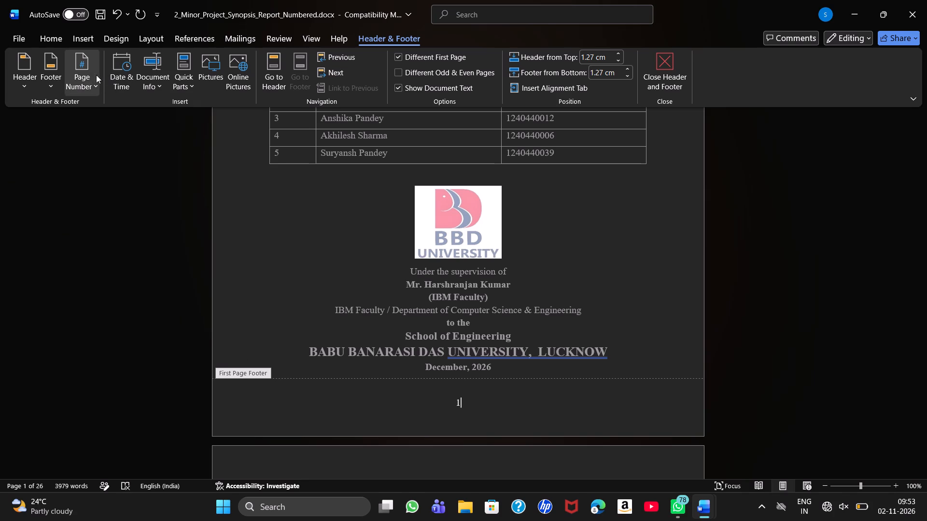
Insert a centred automatic page number in the cover page's footer using the Plain Number 2 bottom-of-page style.
left_click(85, 76)
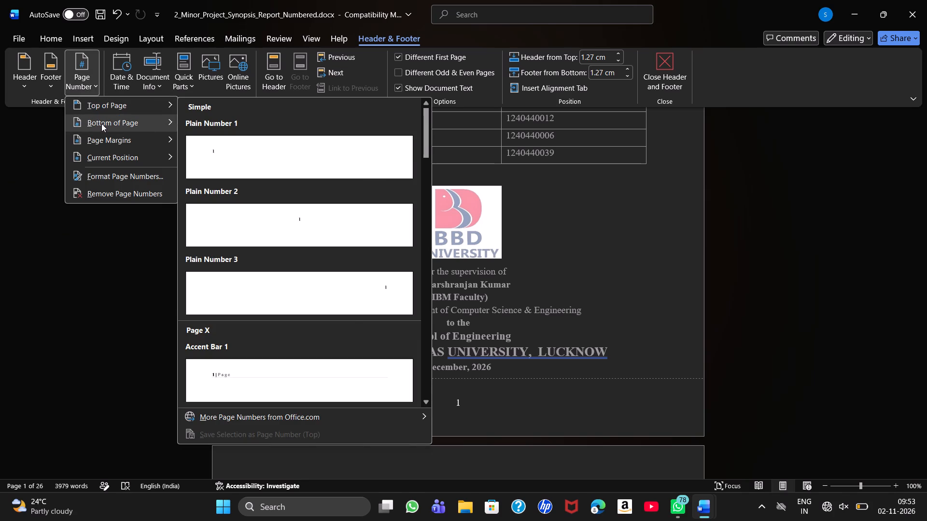
left_click(101, 123)
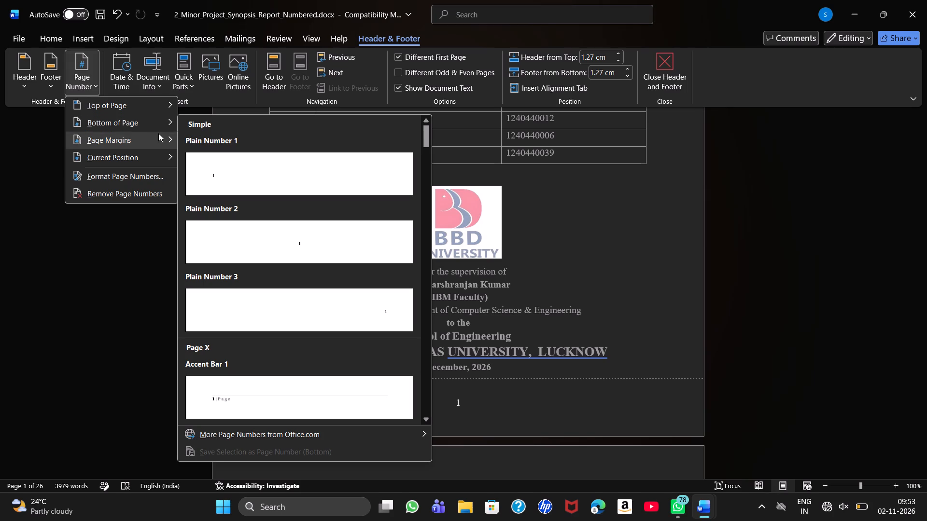
left_click(233, 248)
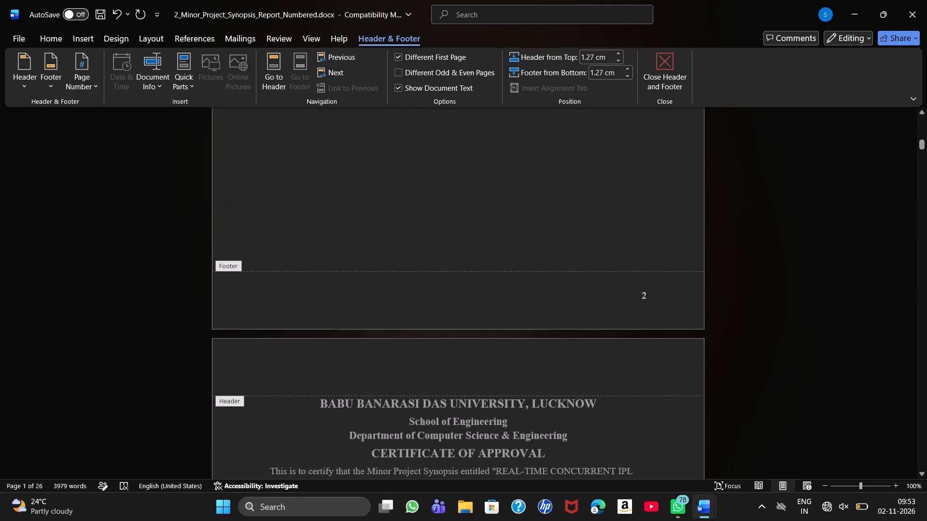
scroll(466, 386, "up", 1)
scroll(473, 362, "right", 1)
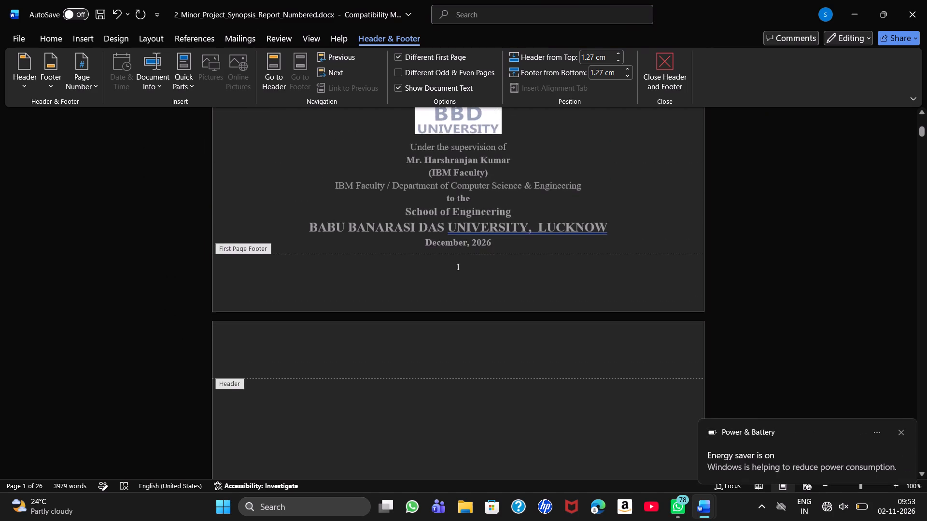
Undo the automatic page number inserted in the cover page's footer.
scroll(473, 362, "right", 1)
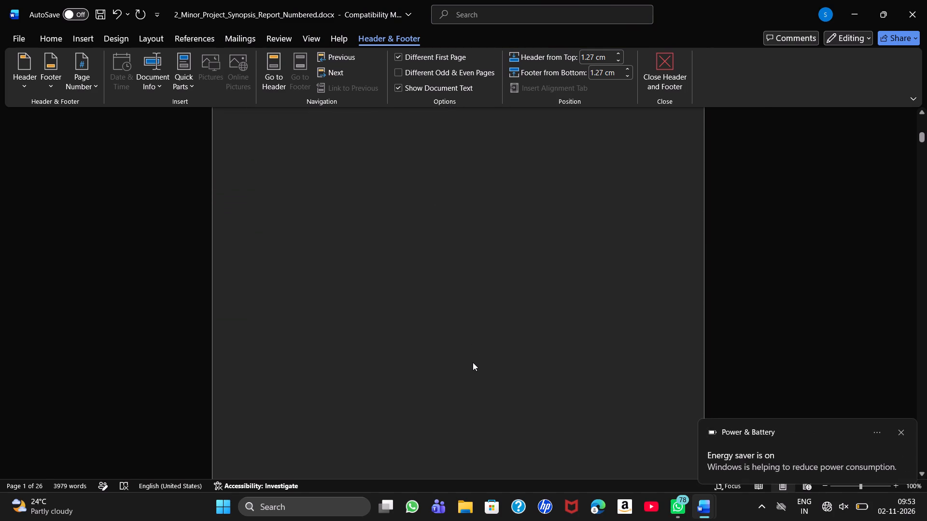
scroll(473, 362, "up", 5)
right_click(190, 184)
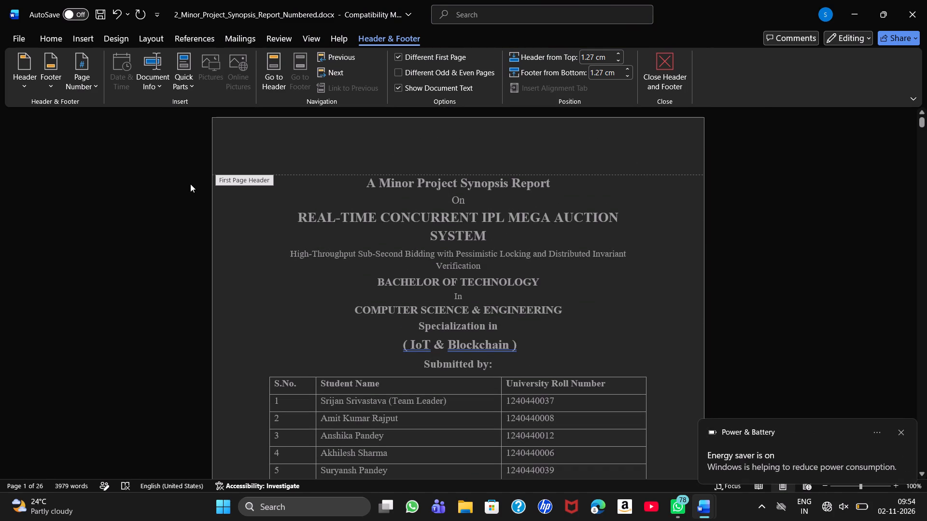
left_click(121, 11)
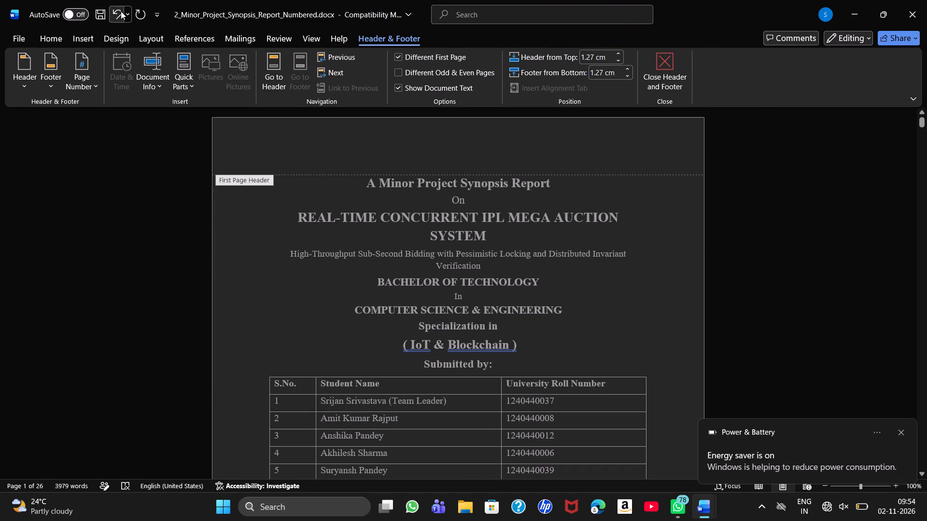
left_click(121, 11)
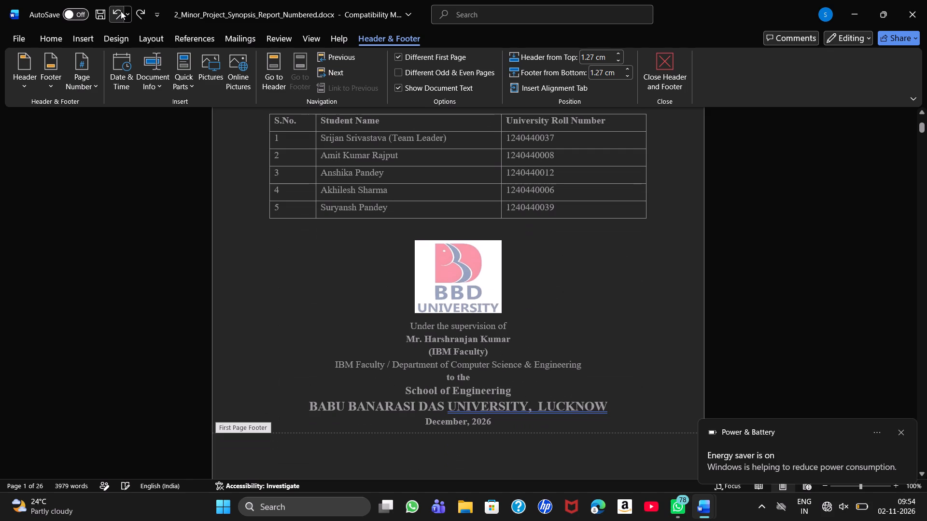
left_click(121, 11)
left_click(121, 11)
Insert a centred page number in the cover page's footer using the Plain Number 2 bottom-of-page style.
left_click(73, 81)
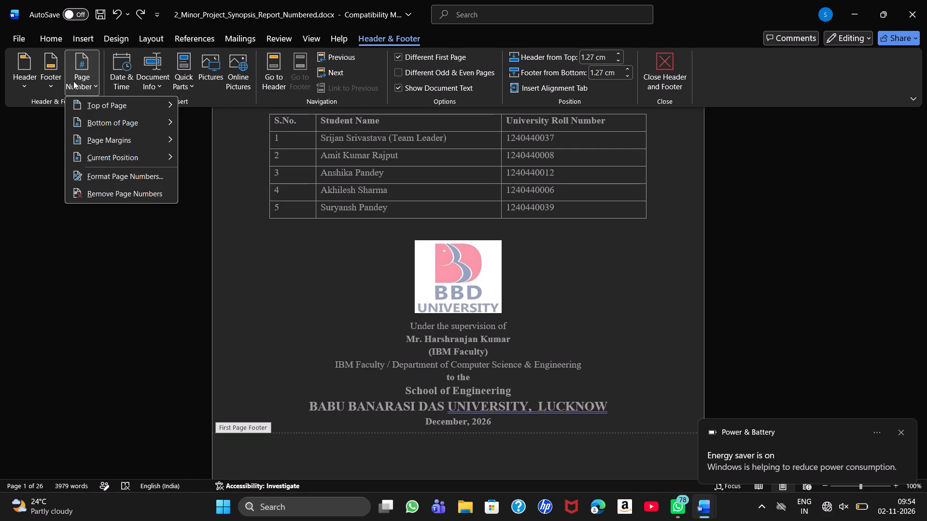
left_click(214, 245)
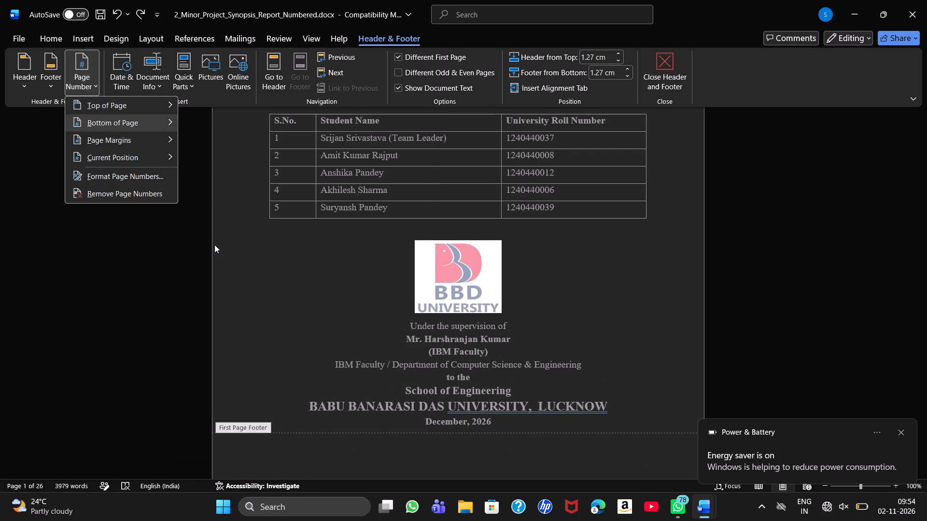
Examine the footers and page numbers on the pages following the cover page.
scroll(249, 315, "down", 1)
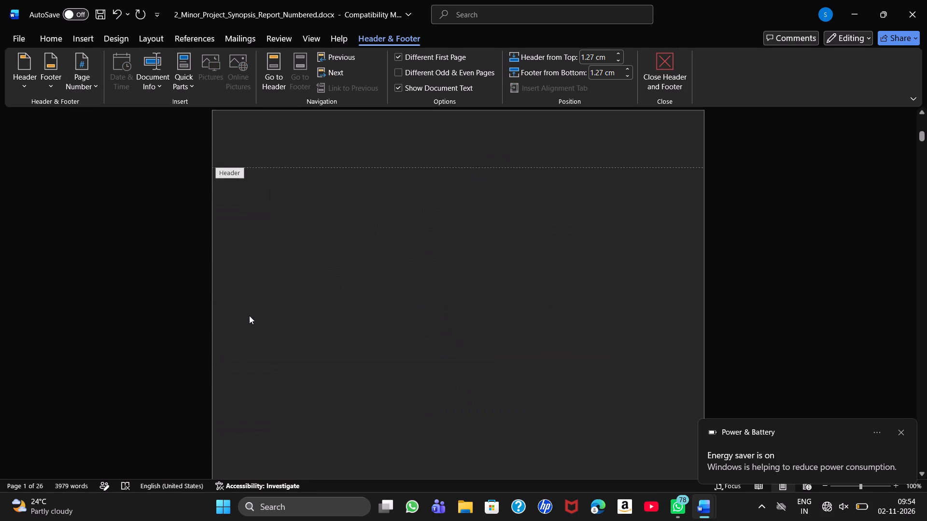
scroll(249, 315, "down", 3)
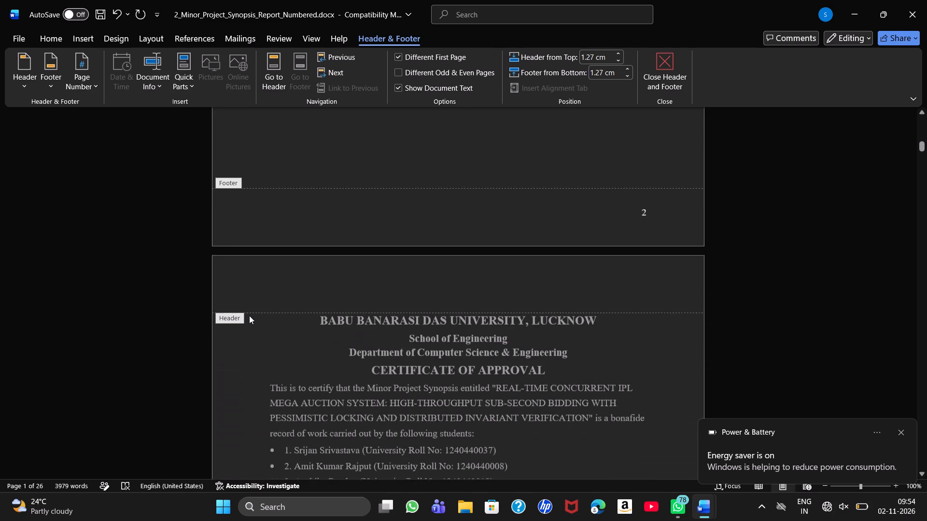
scroll(249, 315, "up", 1)
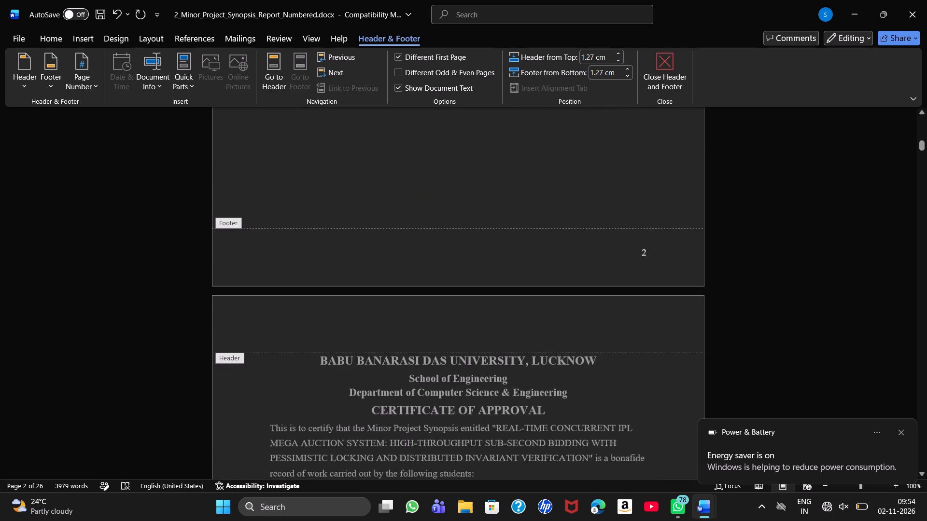
scroll(249, 315, "up", 1)
scroll(249, 315, "down", 1)
scroll(249, 315, "up", 1)
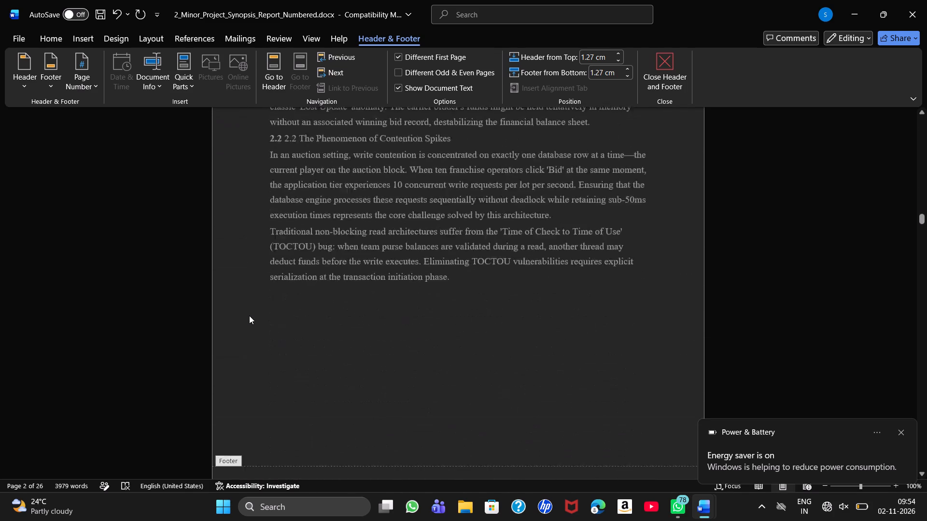
scroll(249, 315, "up", 2)
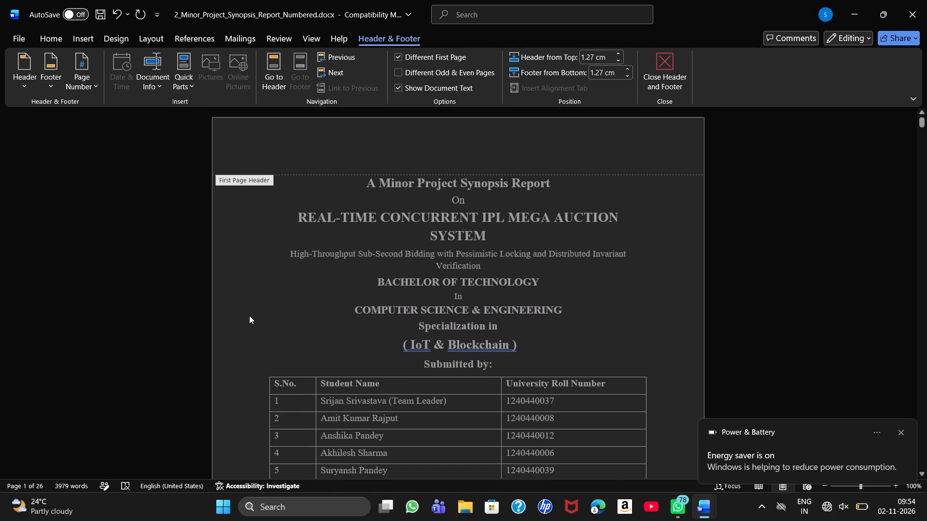
Undo the recent cover page edits back through the page number, the blank line above the logo and the logo's last two tab indents.
left_click(88, 277)
left_click(253, 282)
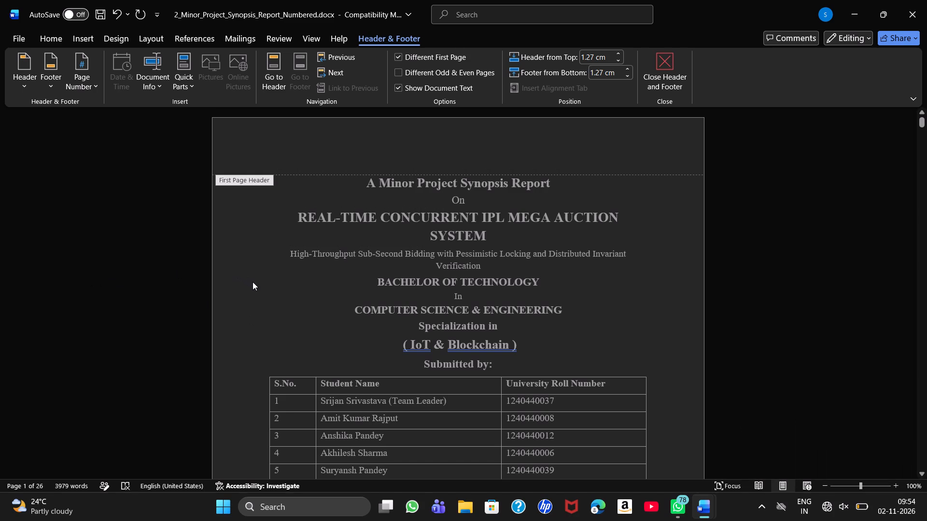
left_click(253, 282)
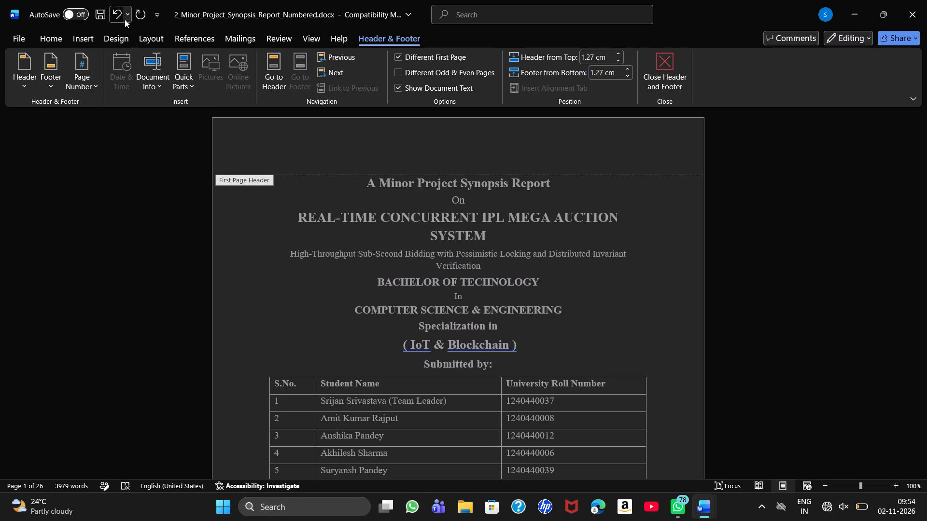
key("ctrl+z")
key("ctrl+z")
key("ctrl+z")
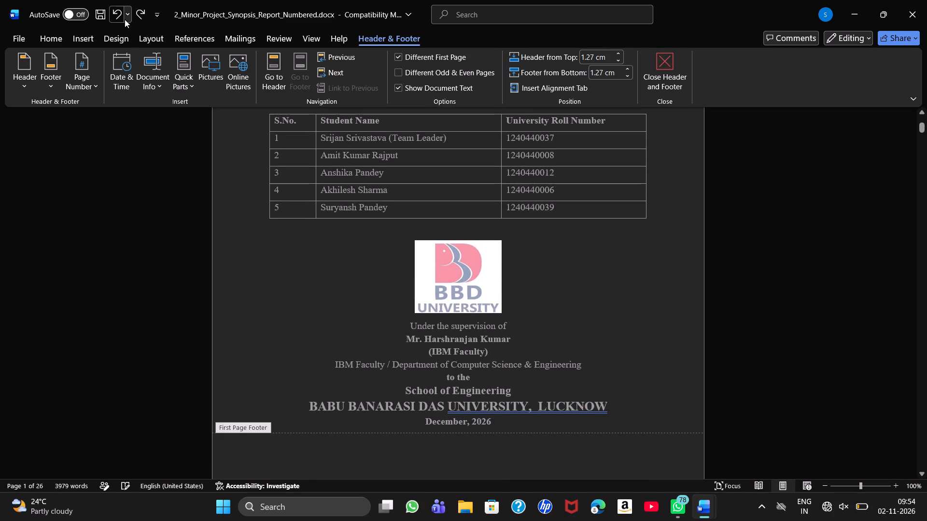
key("ctrl+z")
key("ctrl+z")
key("ctrl+z")
key("ctrl+z")
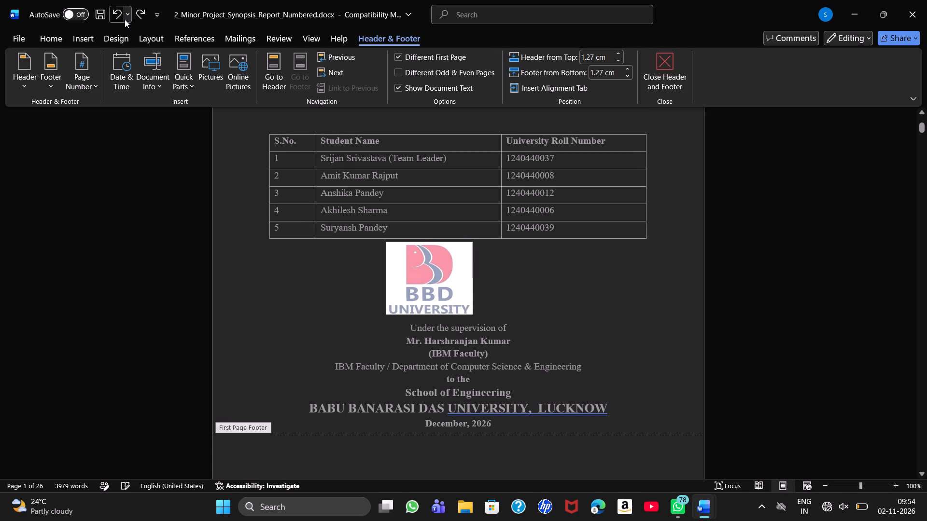
key("ctrl+z")
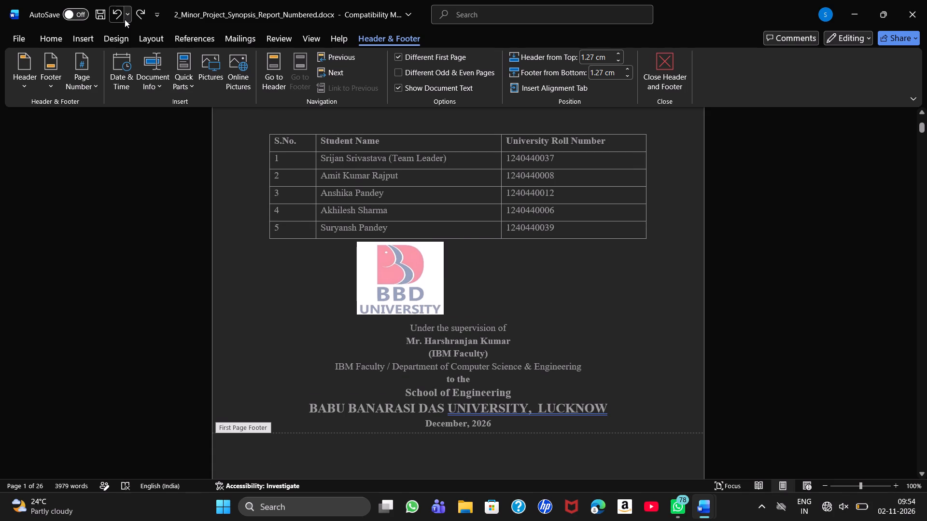
Return to the body text and indent the university logo by two tabs so it is centred below the student table.
left_click(337, 303)
triple_click(356, 305)
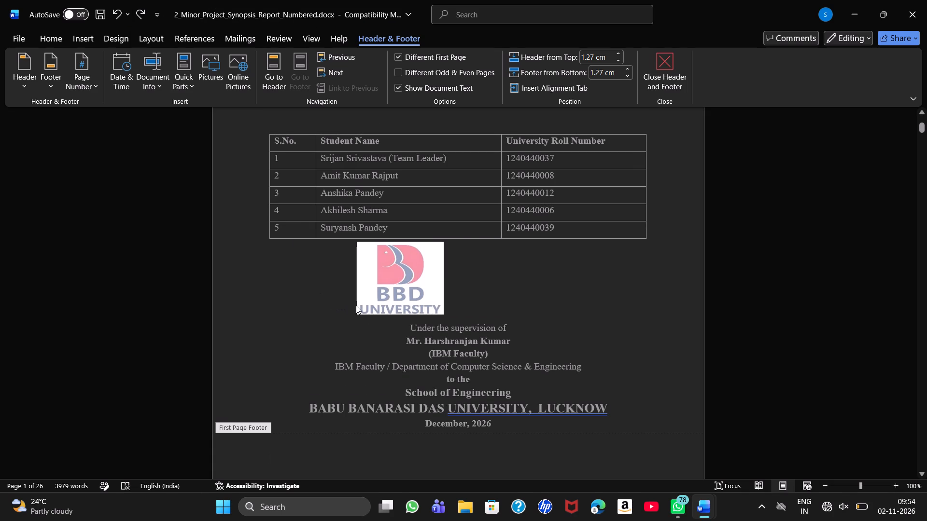
double_click(356, 305)
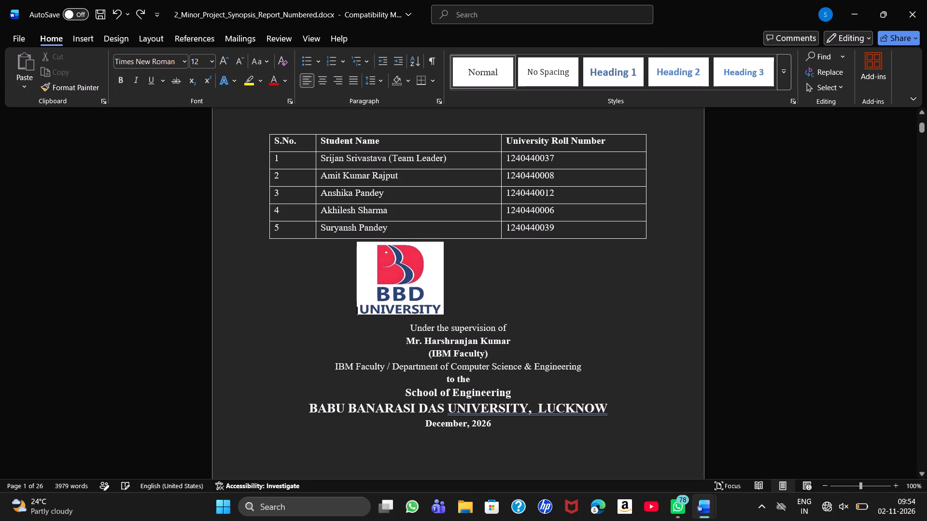
key("Tab")
key("Tab")
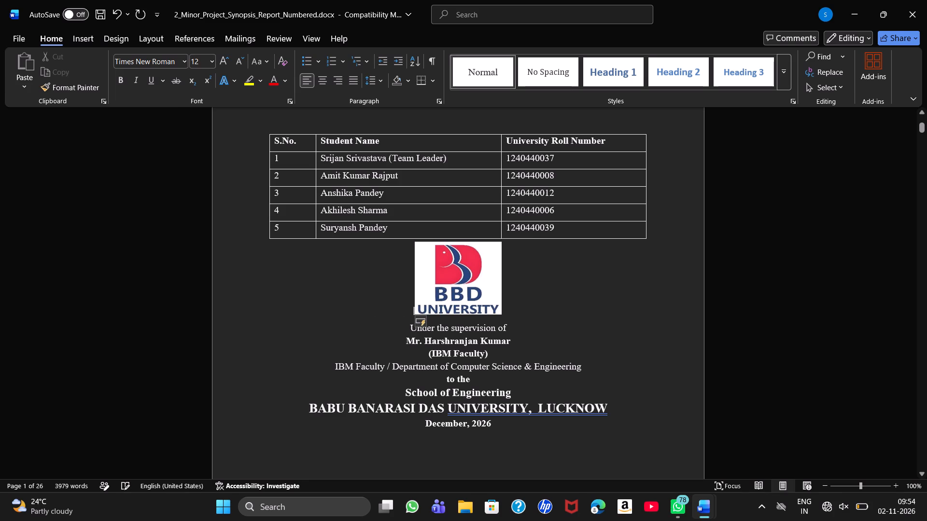
Open the cover page's footer for editing.
left_click(362, 476)
scroll(365, 468, "down", 1)
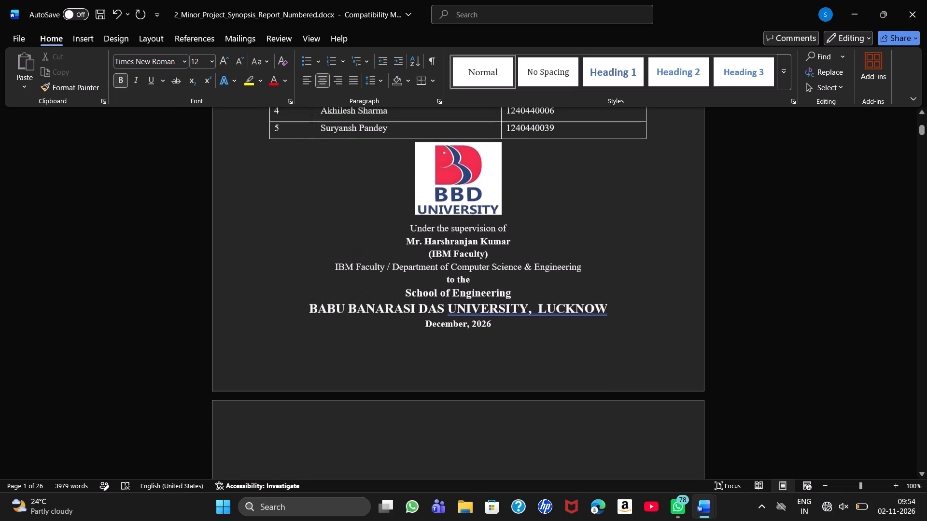
scroll(365, 468, "down", 1)
double_click(479, 377)
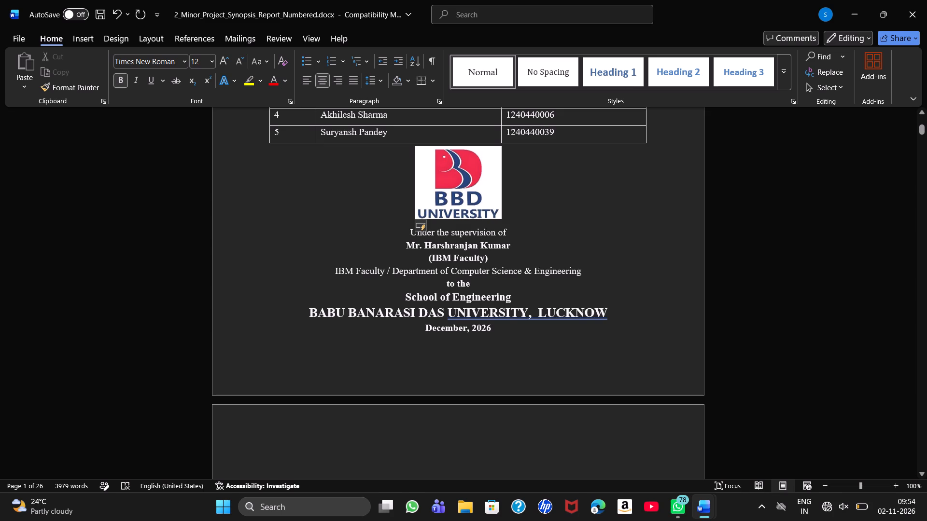
double_click(479, 377)
double_click(433, 359)
double_click(396, 366)
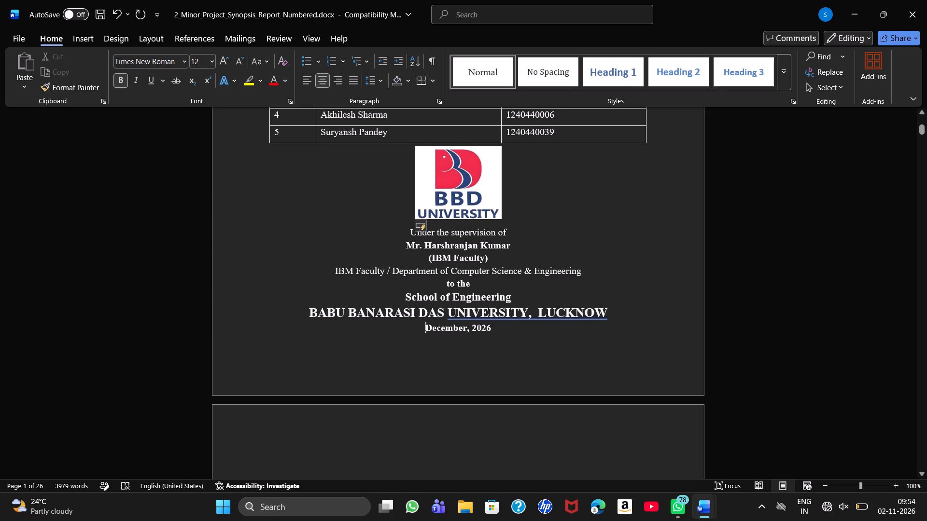
left_click(93, 40)
left_click(117, 39)
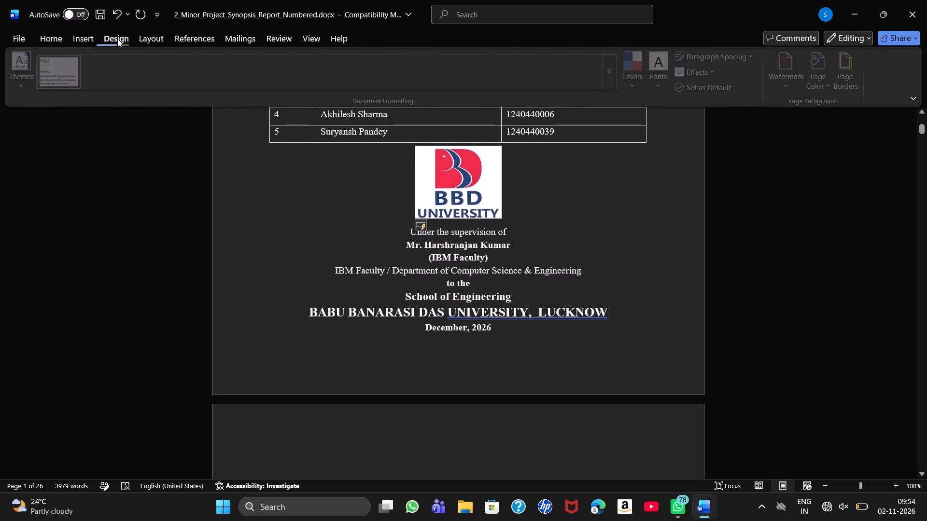
left_click(81, 39)
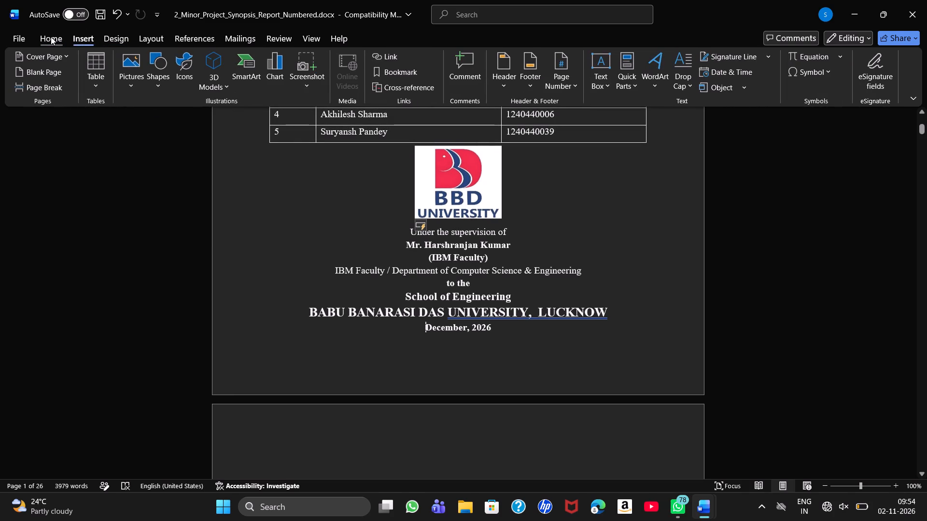
left_click(51, 37)
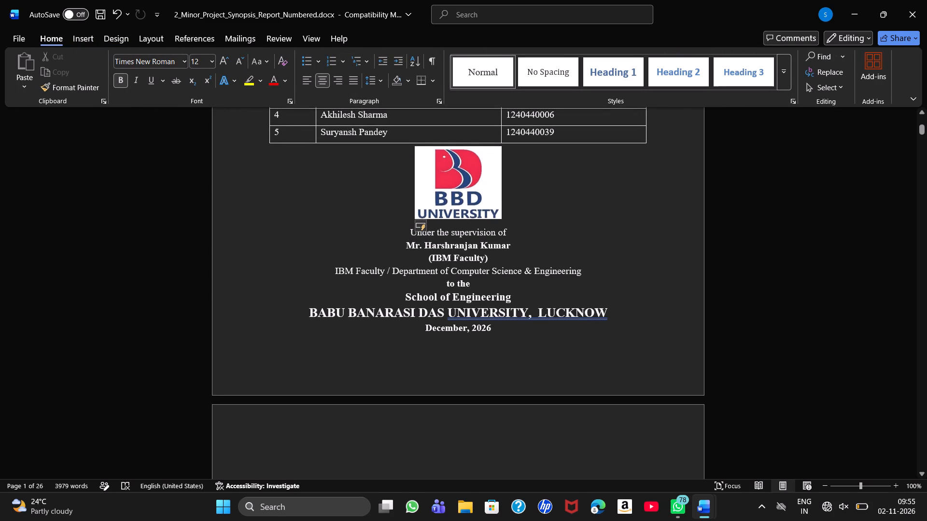
left_click(354, 363)
right_click(354, 363)
left_click(385, 379)
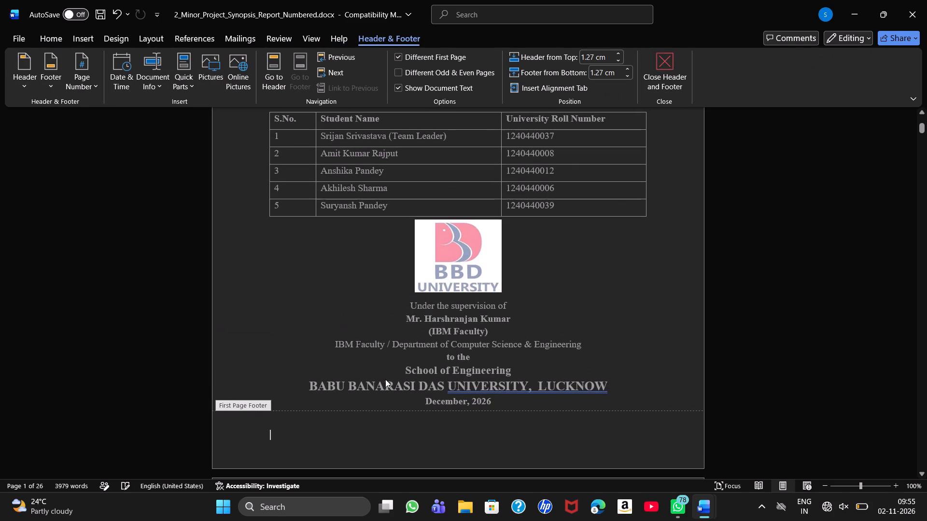
Insert a centred page number in the cover page's footer using the Plain Number 2 bottom-of-page style.
left_click(91, 92)
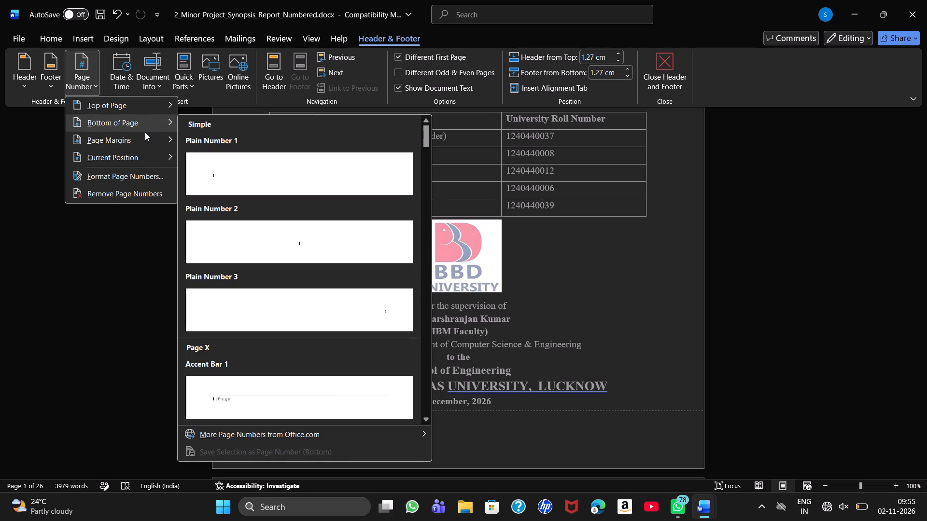
left_click(295, 247)
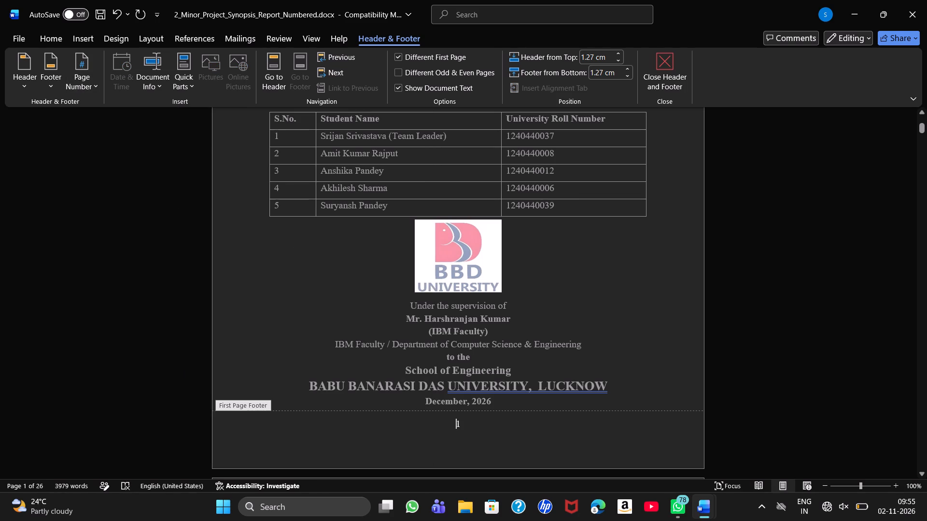
left_click(353, 418)
left_click(258, 331)
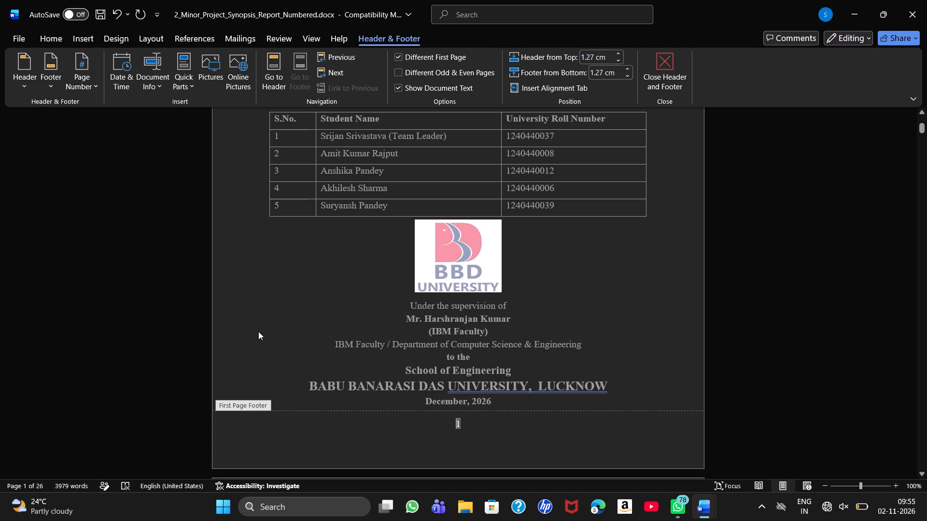
double_click(258, 331)
left_click(395, 300)
triple_click(433, 317)
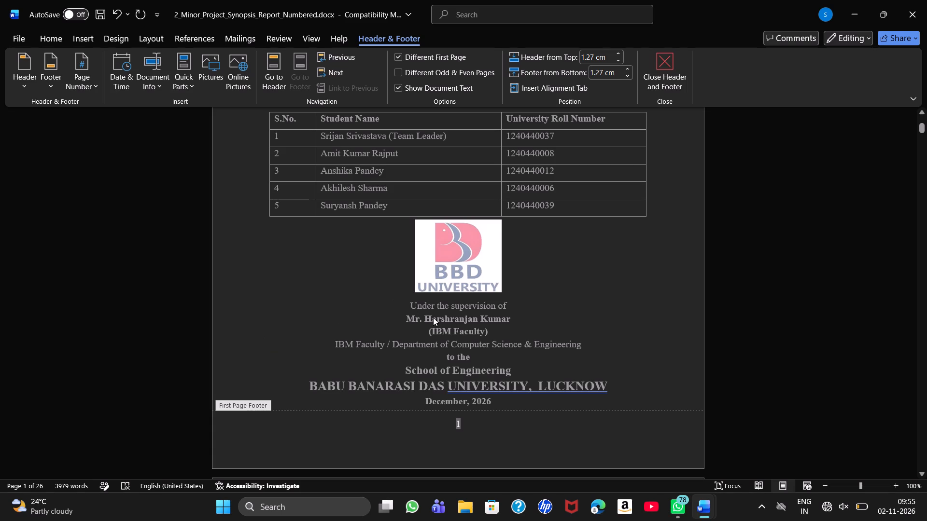
Leave the cover page's footer and return to the body text beside the university logo.
right_click(433, 317)
right_click(433, 317)
left_click(684, 342)
left_click(578, 448)
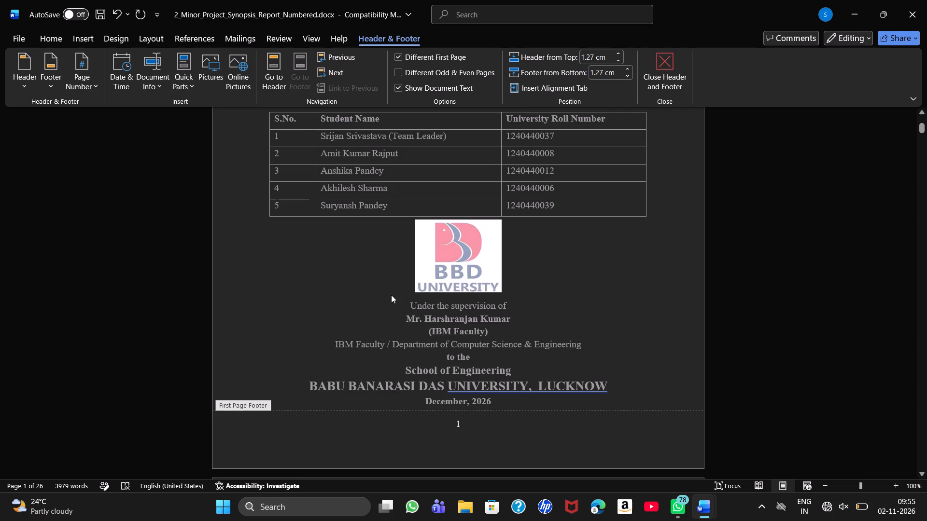
left_click(383, 291)
triple_click(383, 291)
left_click(383, 291)
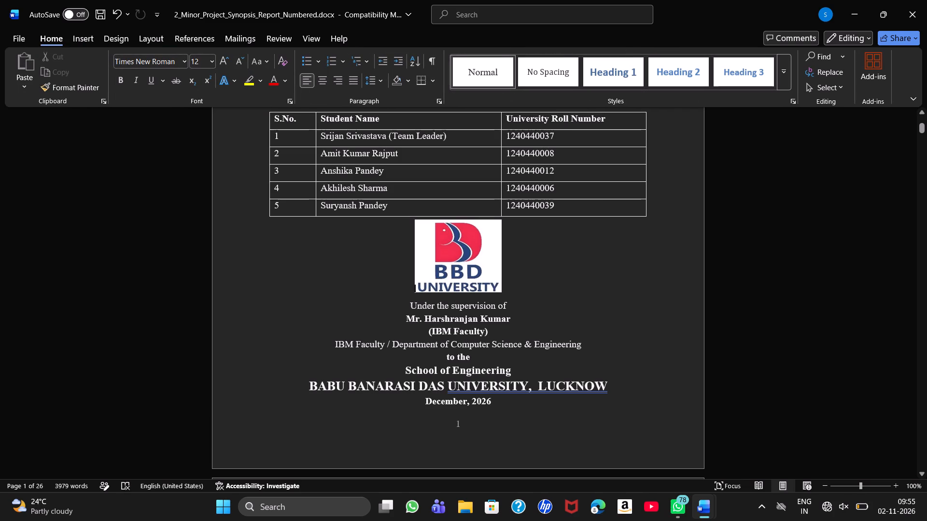
Look through the pages from the cover to the Declaration of Originality, checking for blank pages and page number placement.
scroll(567, 419, "down", 1)
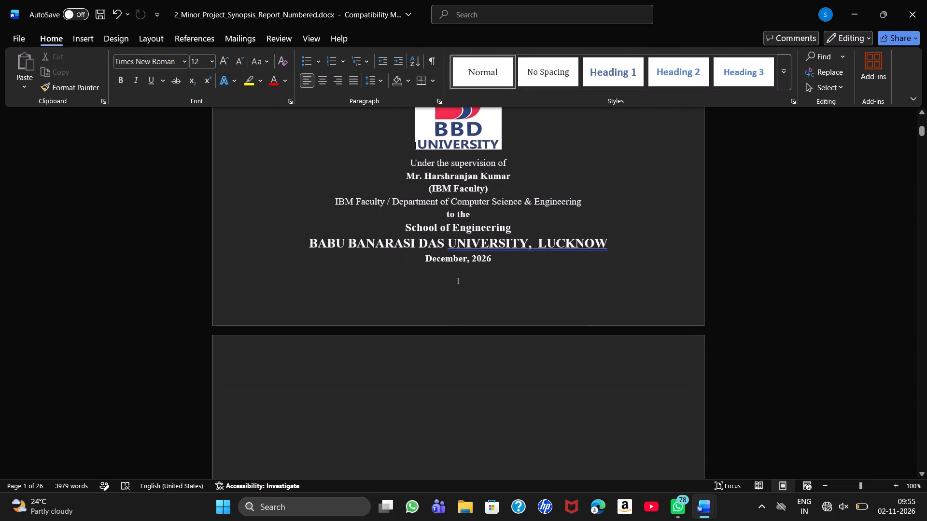
scroll(567, 419, "down", 2)
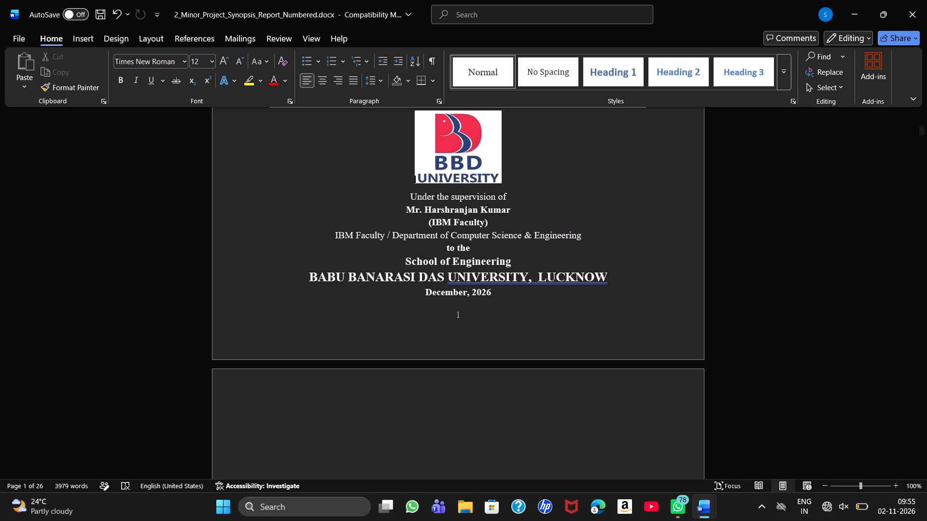
scroll(567, 419, "down", 1)
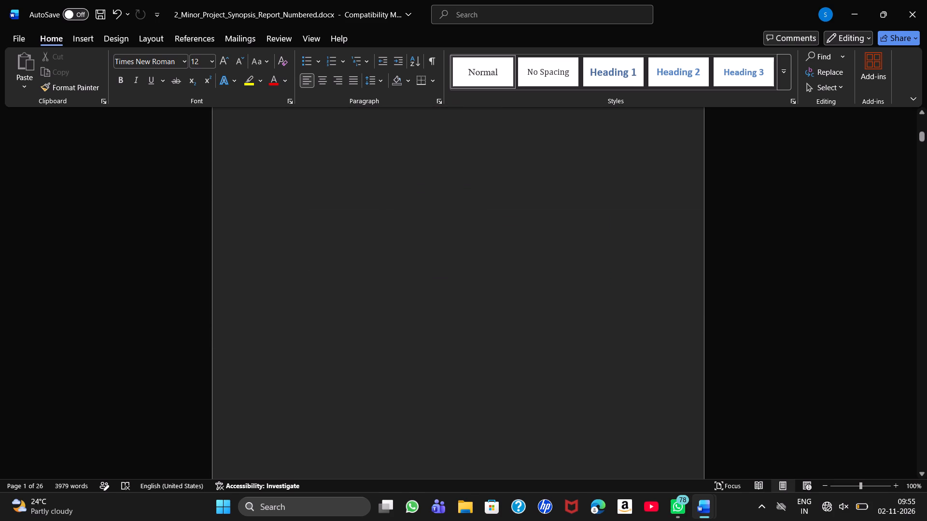
scroll(567, 419, "down", 2)
scroll(567, 419, "up", 5)
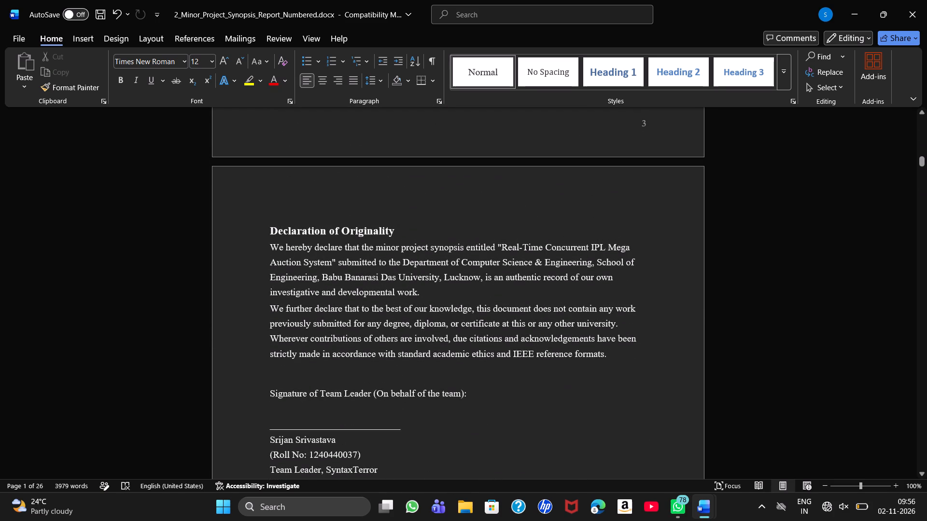
left_click(473, 130)
scroll(473, 130, "up", 3)
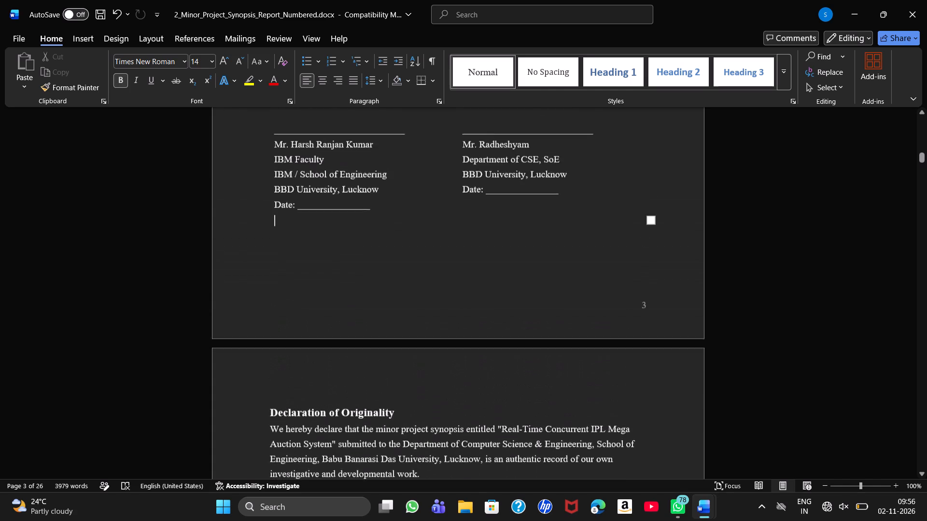
scroll(473, 130, "up", 1)
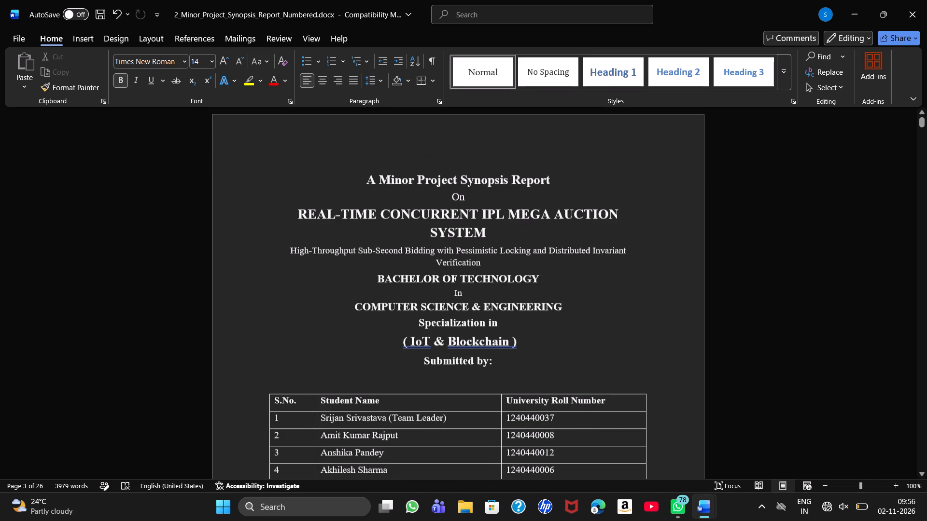
Try to delete the blank page after the cover from its empty line.
scroll(473, 130, "down", 1)
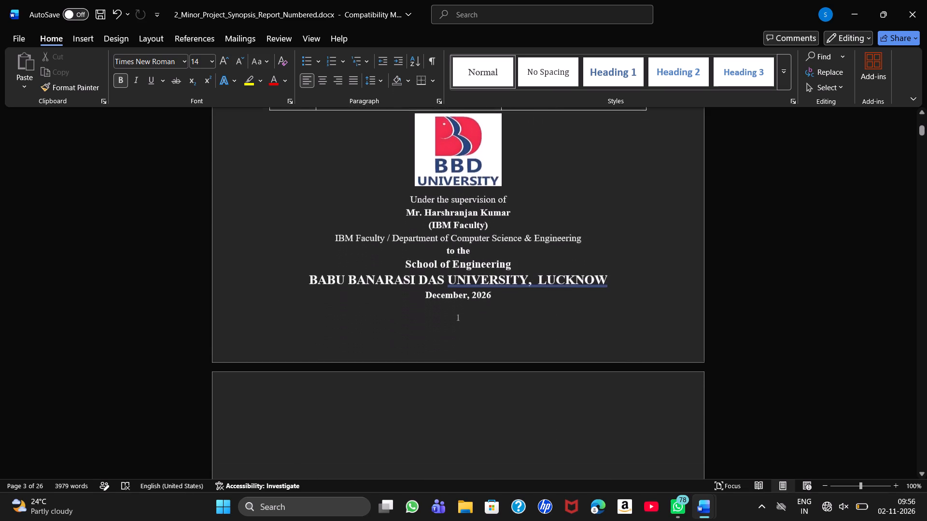
scroll(473, 130, "down", 1)
left_click(442, 353)
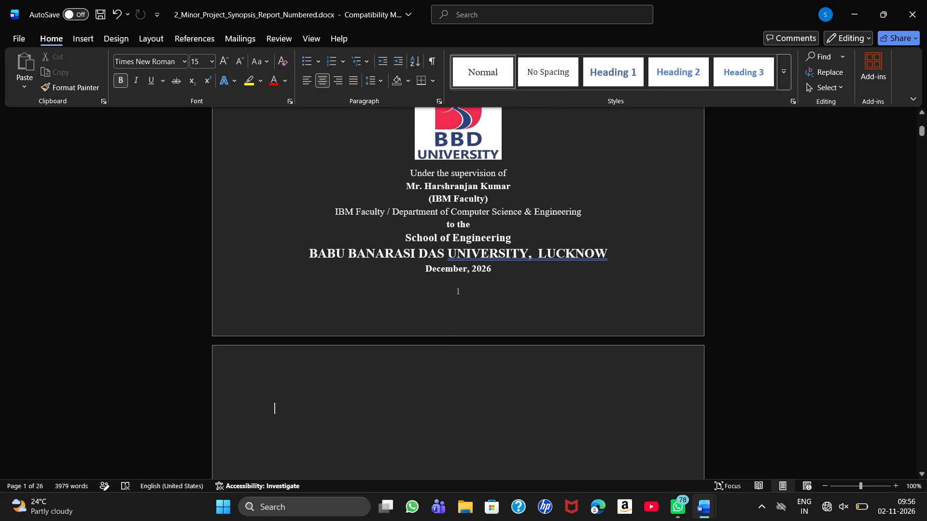
key("Delete")
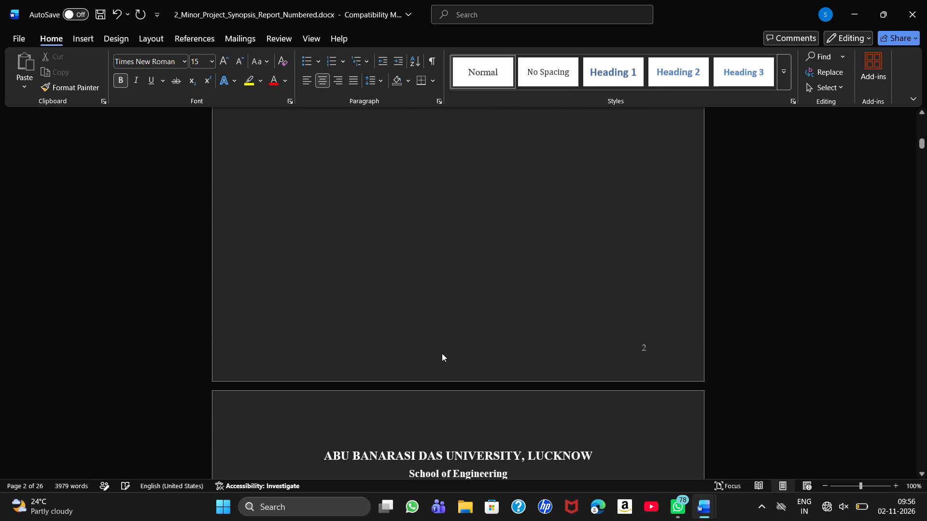
Zoom out to 10% to examine all the report's pages in one overview.
scroll(506, 306, "up", 2)
scroll(506, 358, "up", 1)
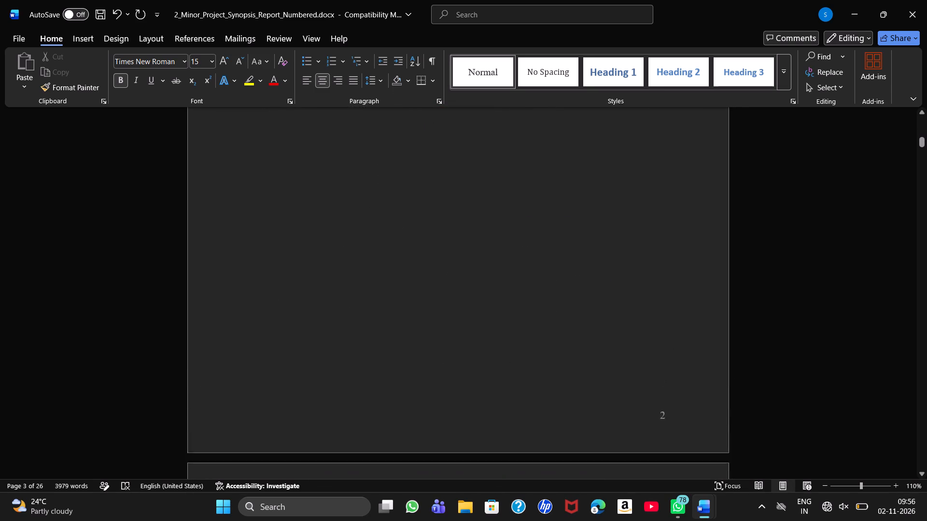
scroll(506, 358, "up", 1)
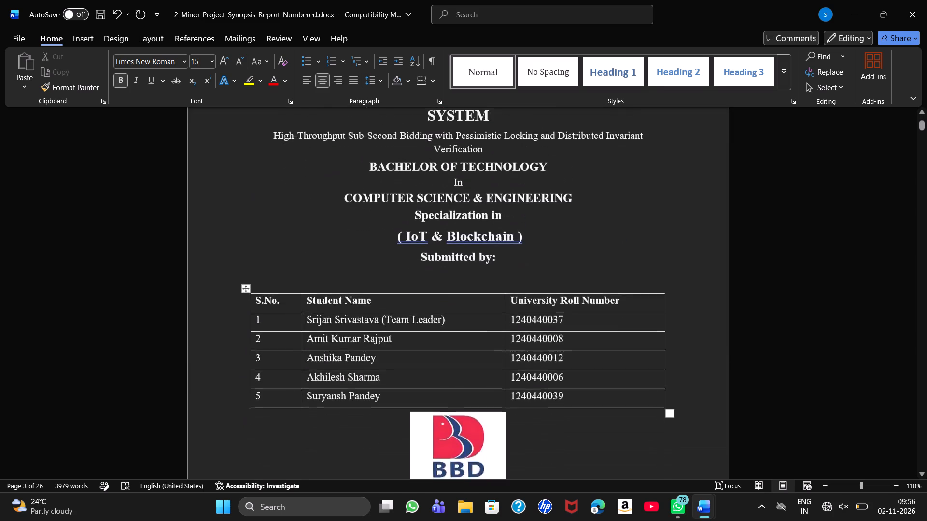
scroll(506, 358, "up", 1)
scroll(506, 358, "down", 2)
scroll(506, 358, "up", 1)
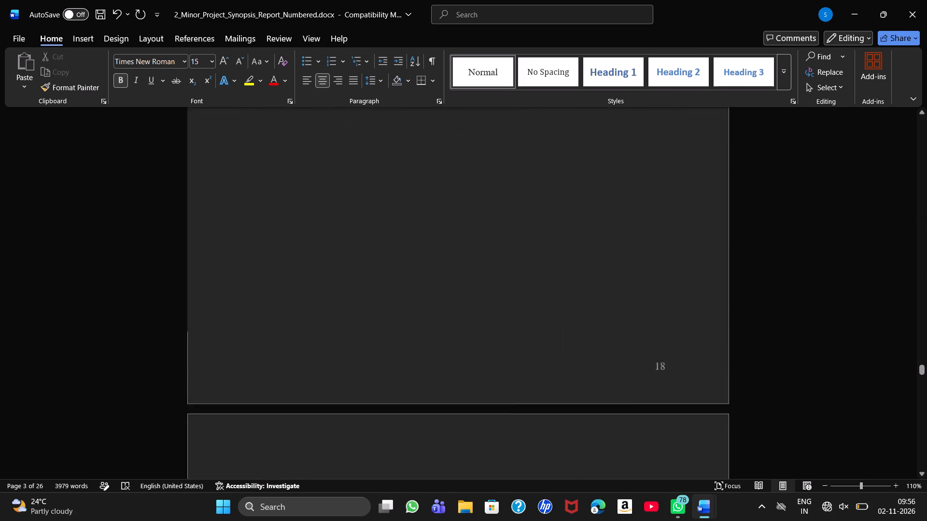
scroll(506, 358, "up", 1)
left_click(72, 358)
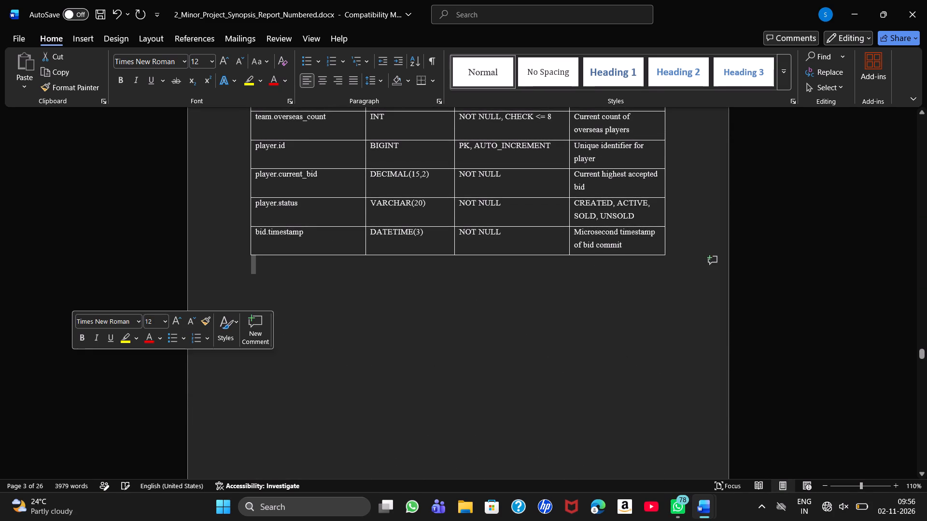
scroll(72, 358, "down", 8, "ctrl")
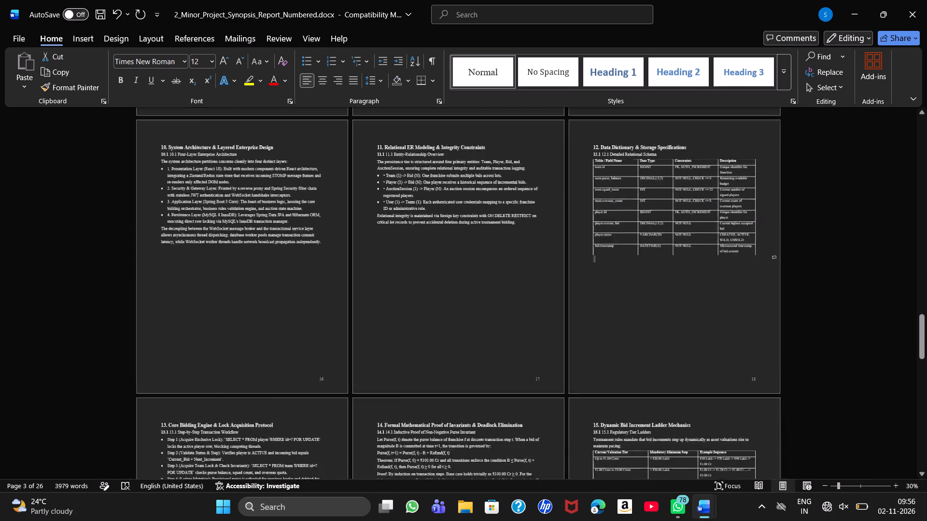
scroll(72, 358, "down", 2, "ctrl")
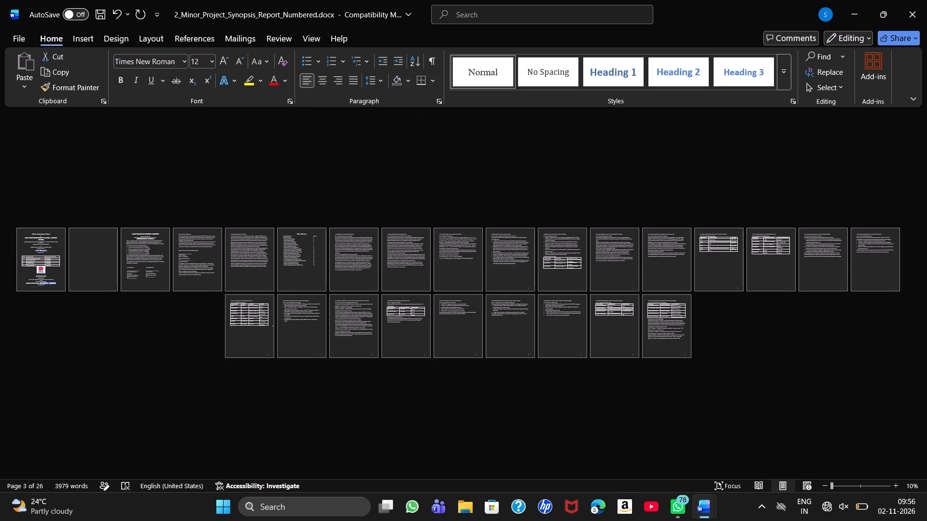
Try again to delete the blank second page, working from the overview of all pages.
left_click(94, 265)
left_click(94, 265)
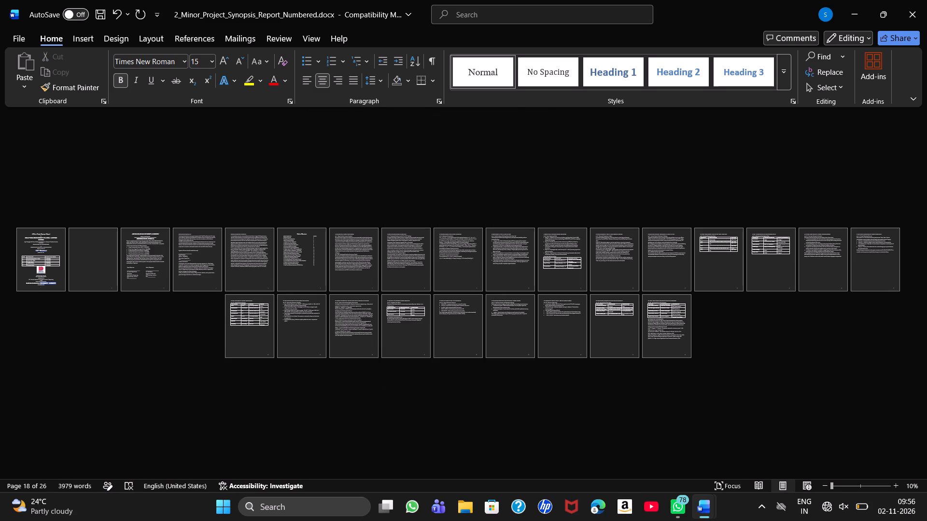
right_click(94, 265)
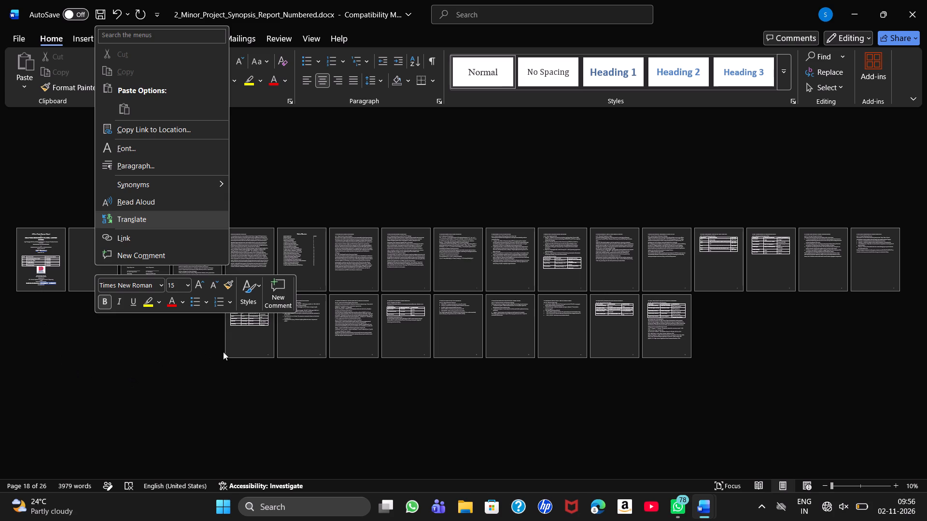
left_click(79, 275)
double_click(79, 275)
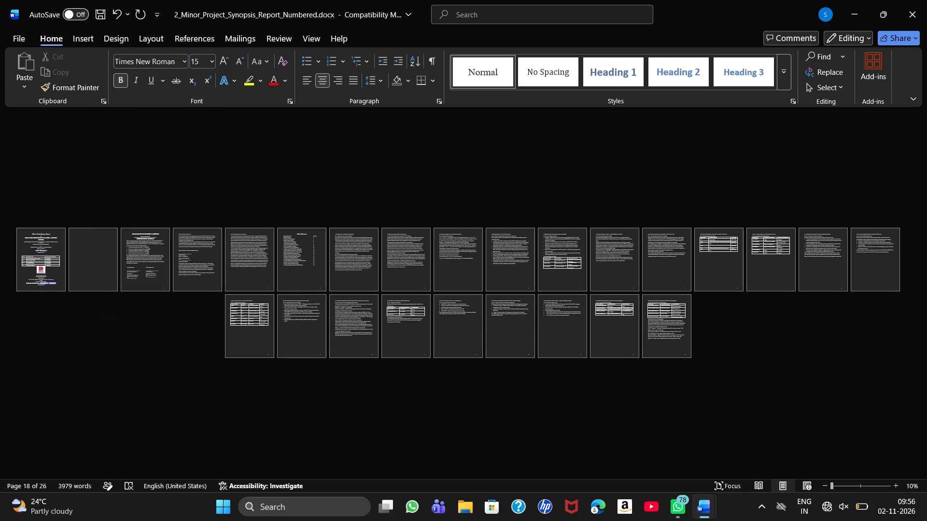
left_click(79, 275)
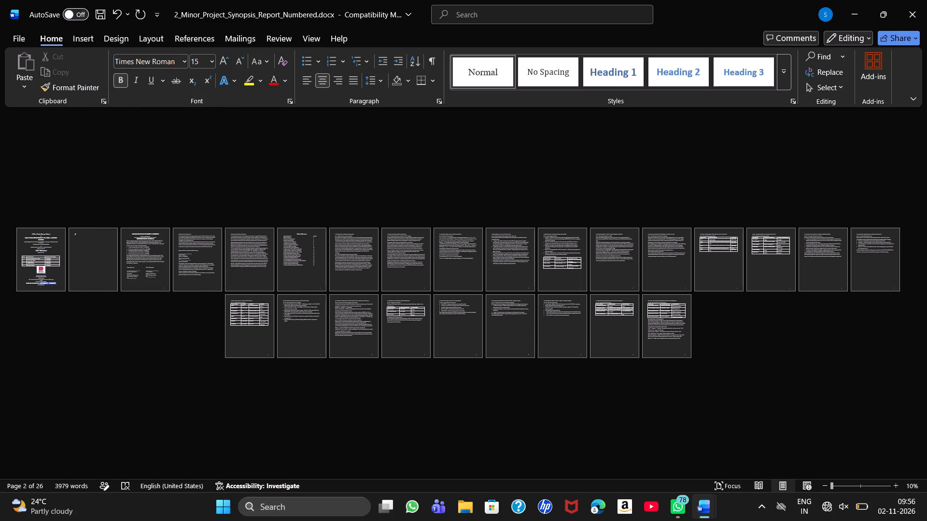
key("Delete")
left_click(155, 274)
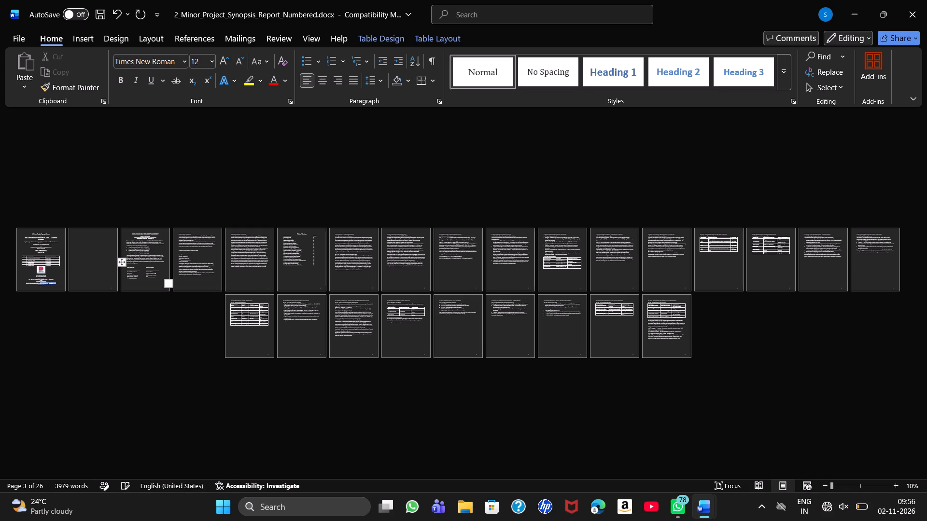
left_click(90, 261)
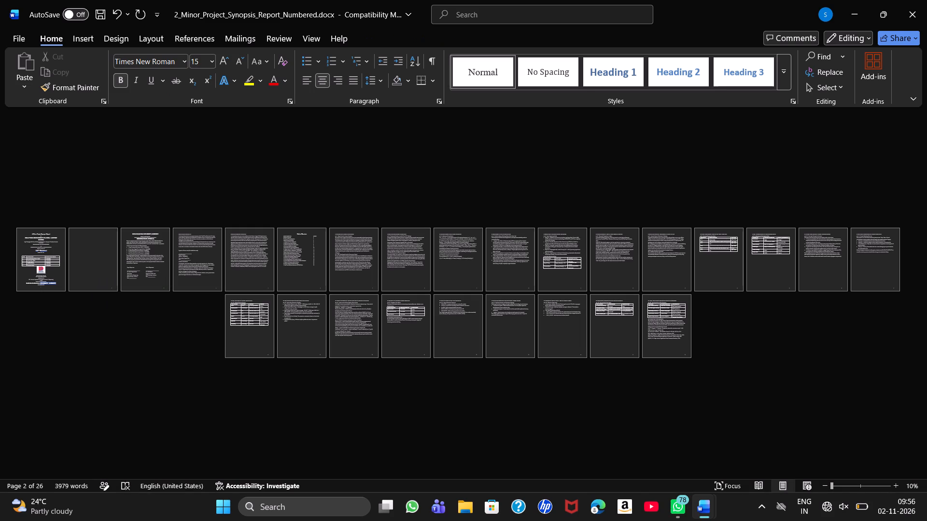
left_click(90, 261)
Switch to Read Mode and examine the opening pages at 105% zoom.
scroll(84, 265, "up", 5, "ctrl")
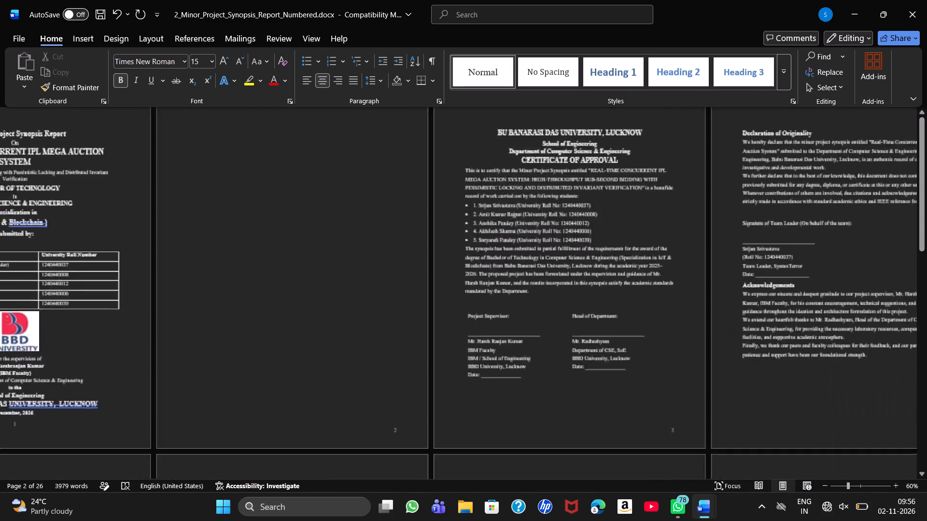
scroll(84, 265, "up", 2, "ctrl")
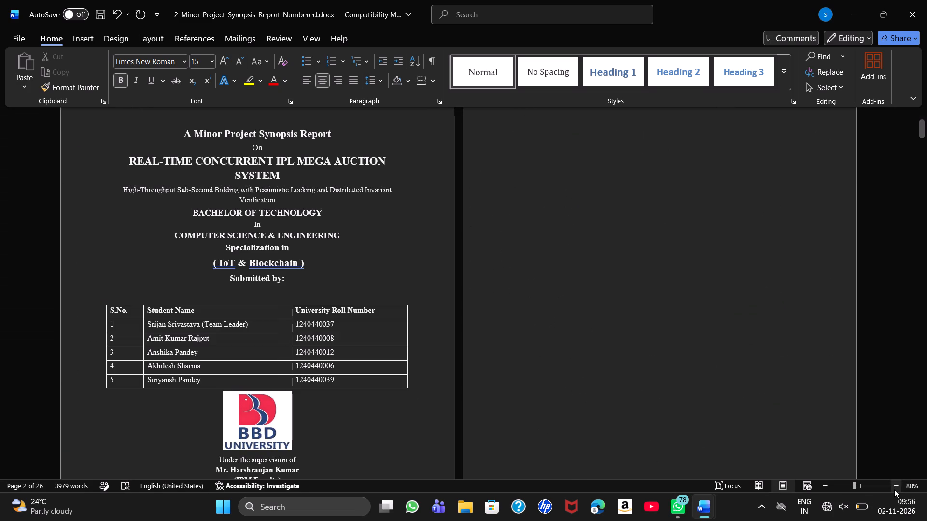
left_click(763, 485)
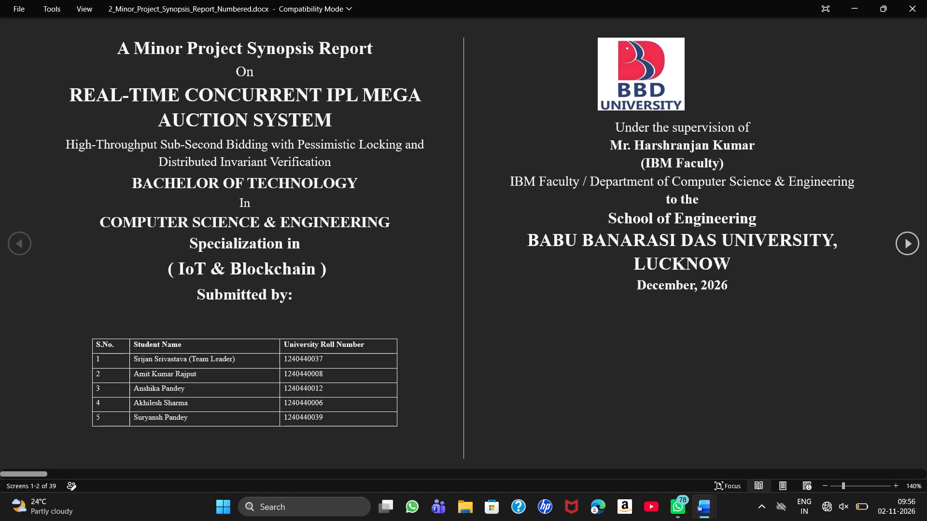
scroll(538, 336, "up", 3)
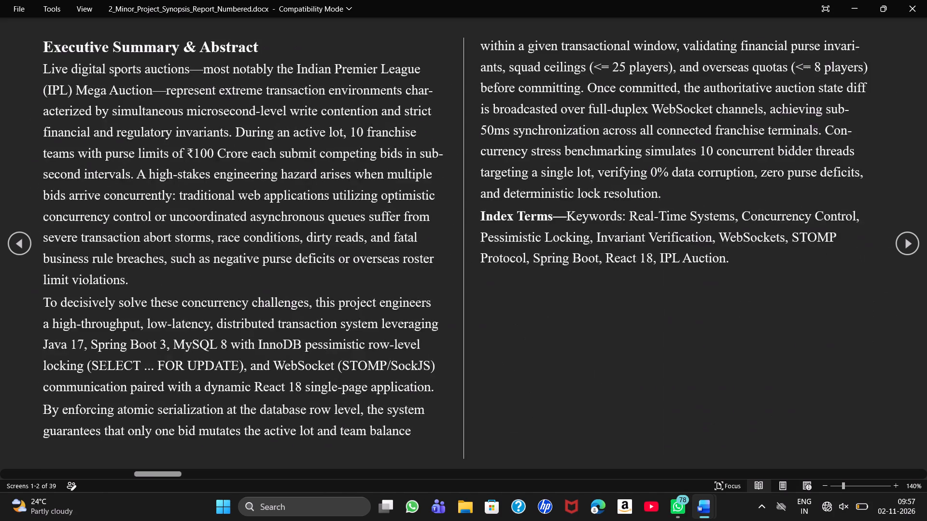
scroll(538, 336, "up", 1)
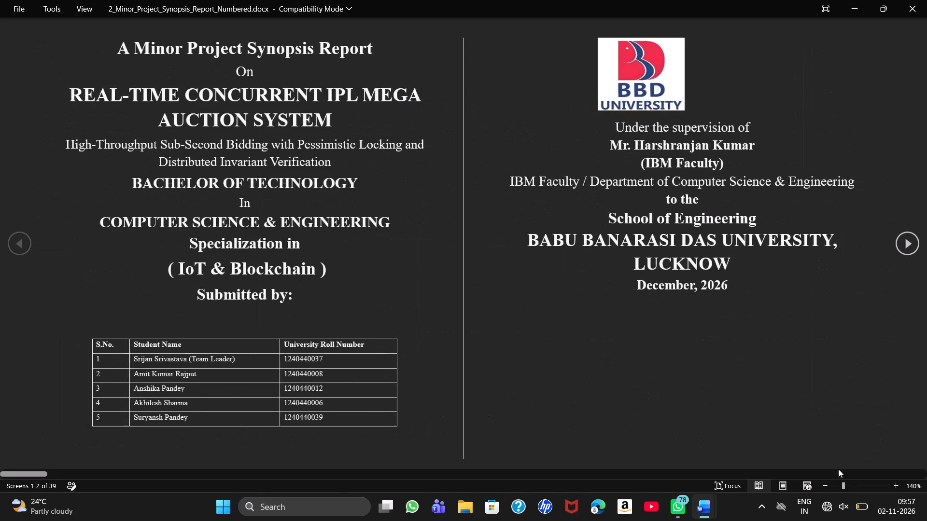
left_click_drag(843, 483, 833, 483)
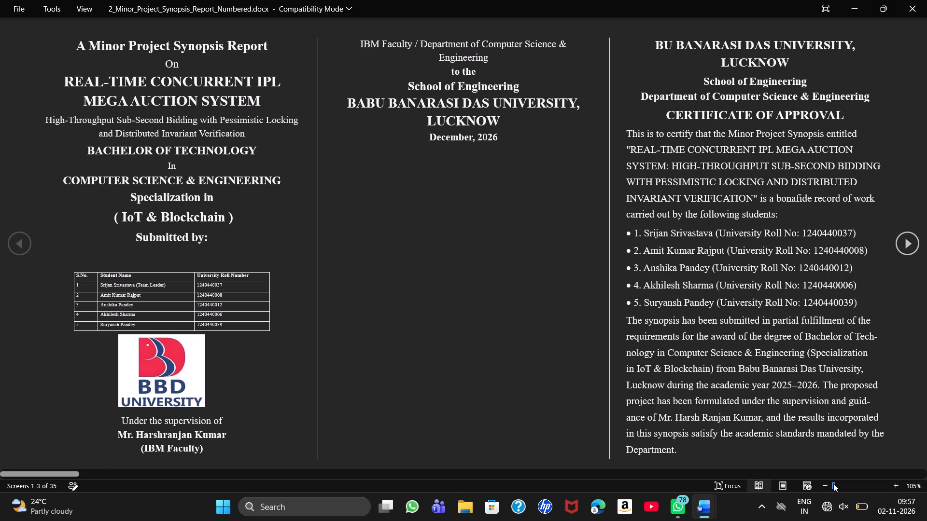
Reduce the Read Mode zoom to 100% and return the report to Print Layout view.
left_click_drag(833, 483, 795, 488)
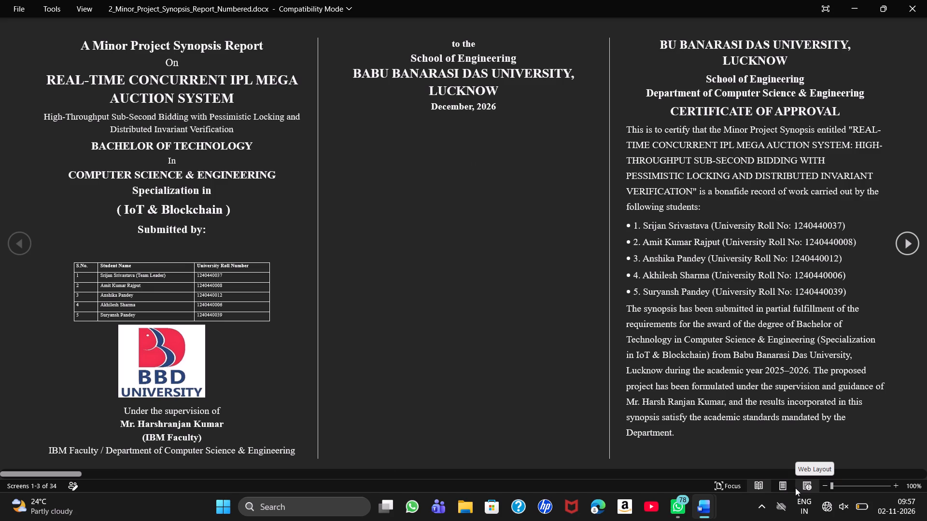
left_click(779, 488)
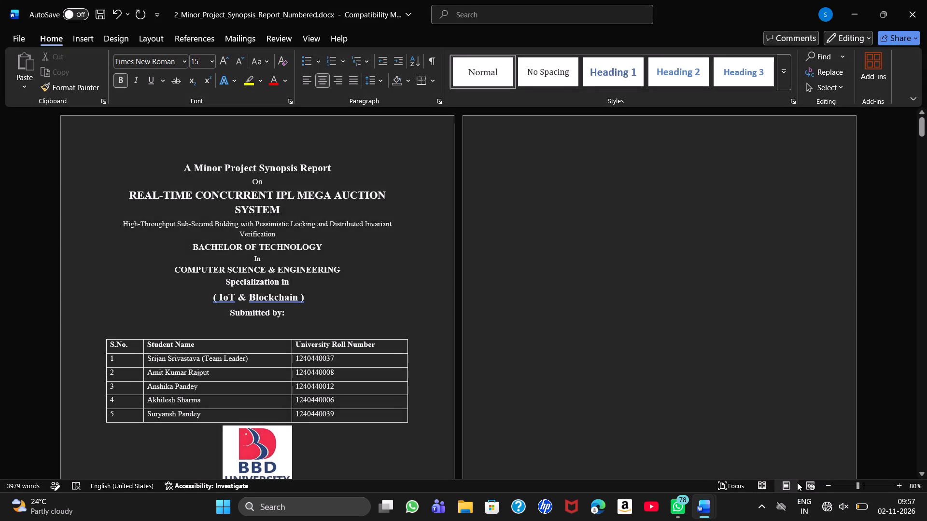
Try again to delete the blank second page from its empty line in Print Layout.
scroll(752, 439, "down", 1)
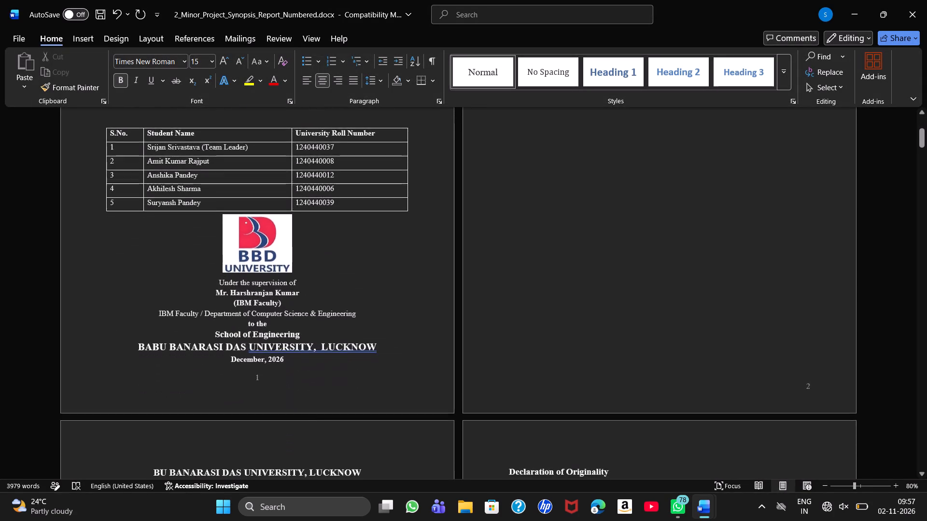
left_click(720, 353)
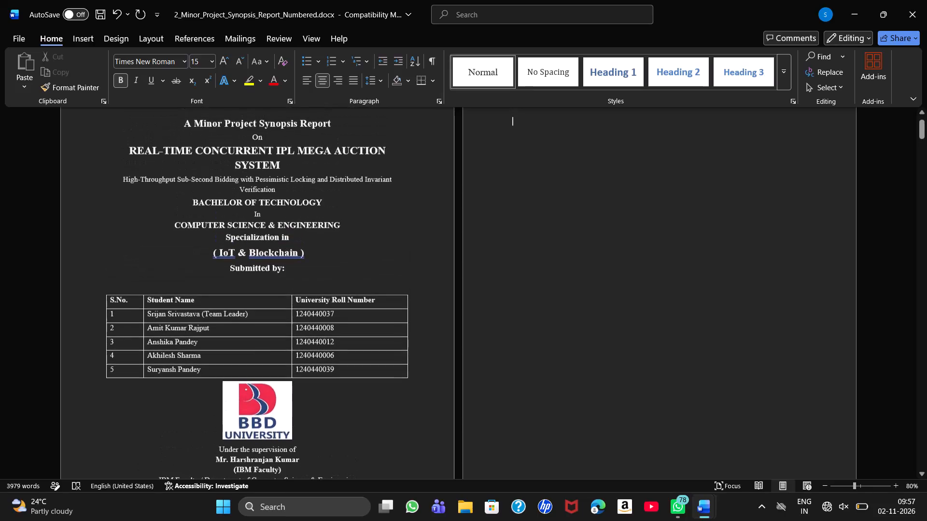
left_click(748, 207)
right_click(748, 207)
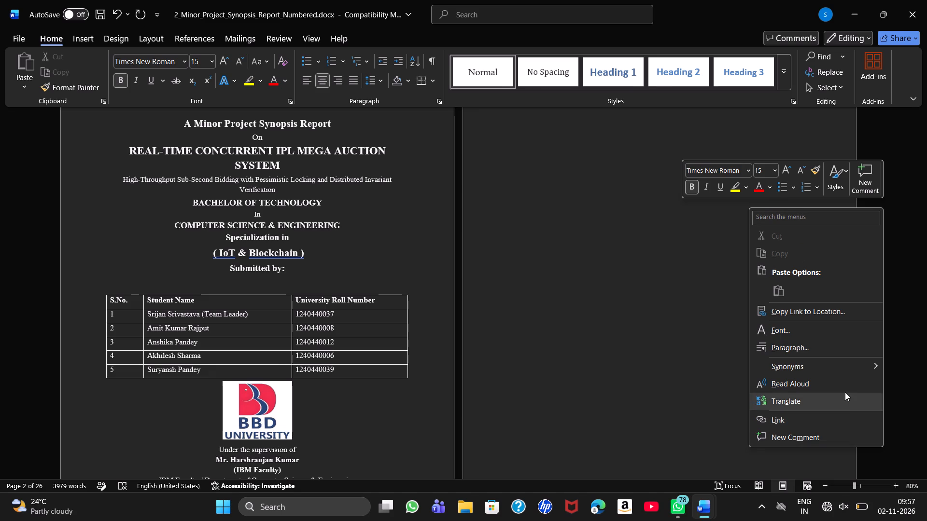
left_click(637, 319)
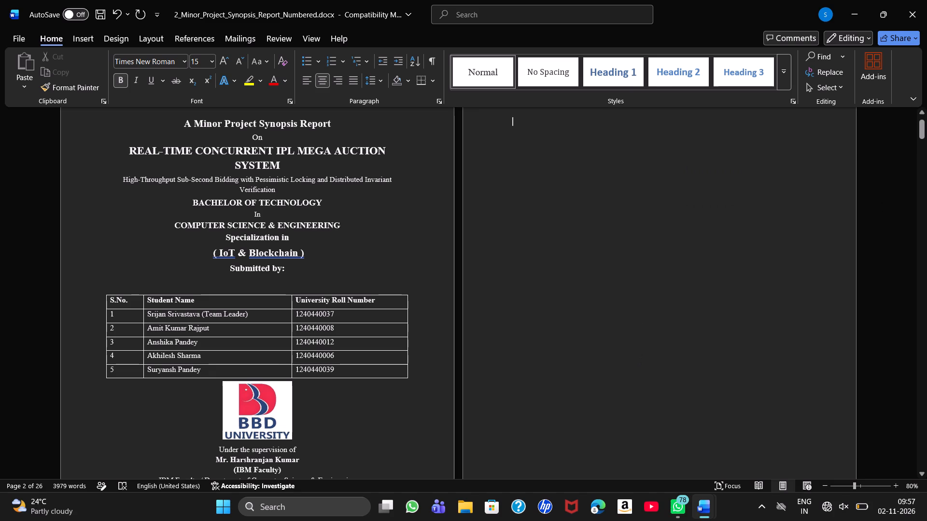
right_click(769, 238)
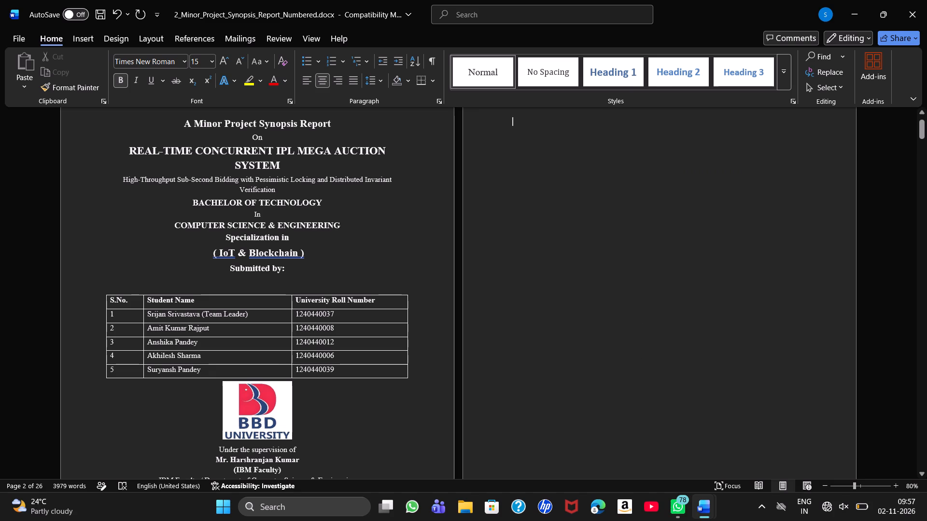
right_click(769, 237)
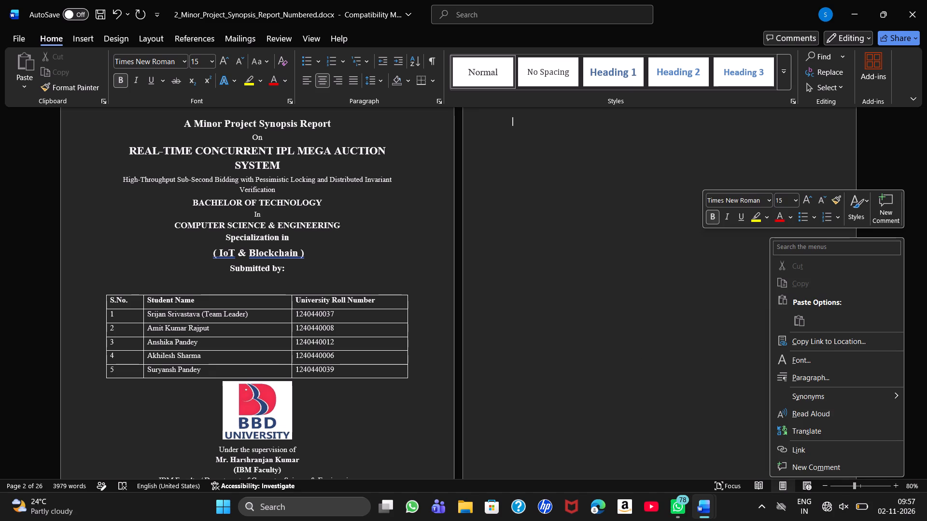
triple_click(646, 256)
left_click(646, 256)
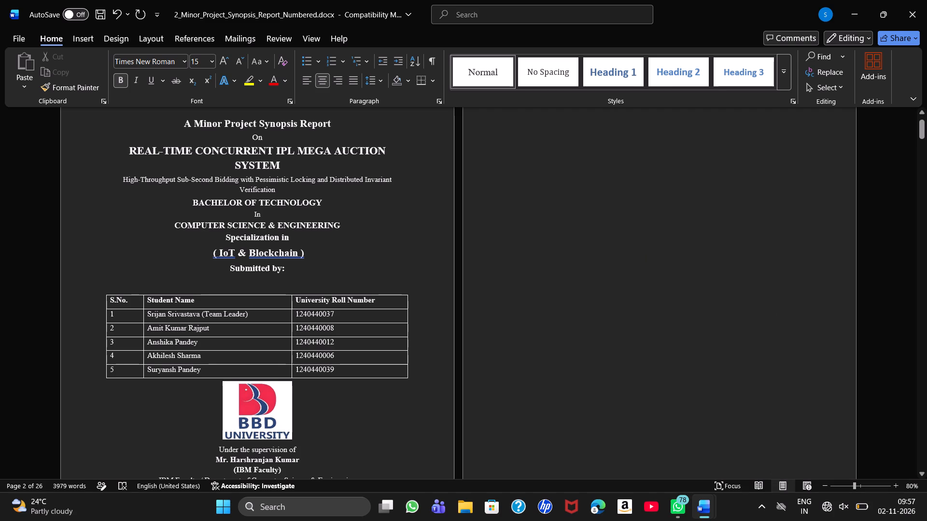
key("Delete")
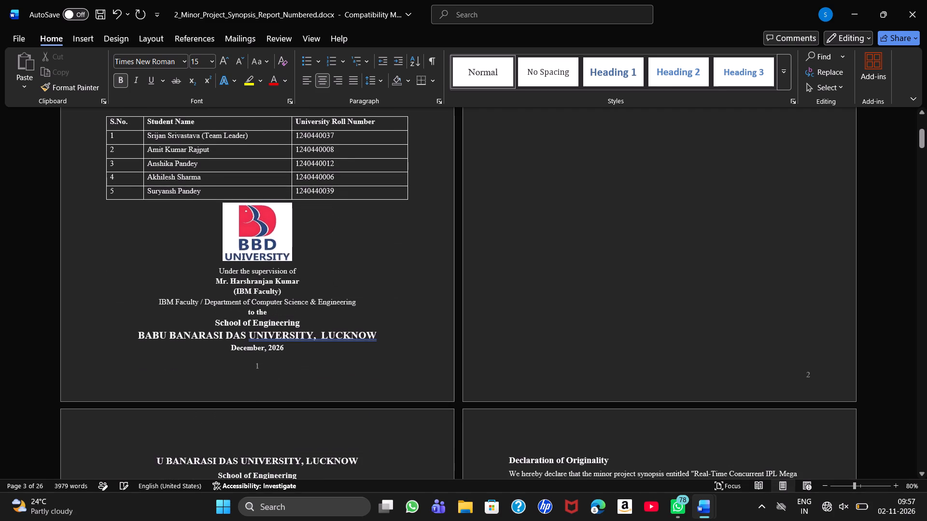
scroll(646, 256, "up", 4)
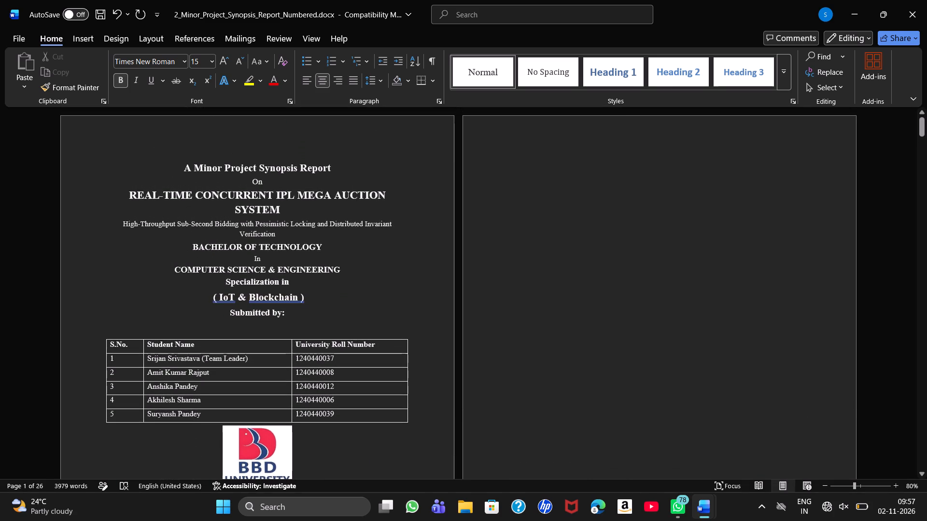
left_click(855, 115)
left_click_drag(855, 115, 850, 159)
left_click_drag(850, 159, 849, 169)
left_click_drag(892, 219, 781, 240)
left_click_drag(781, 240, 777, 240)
Set the font size of the cover line "BACHELOR OF TECHNOLOGY" to 16.
left_click_drag(189, 244, 345, 251)
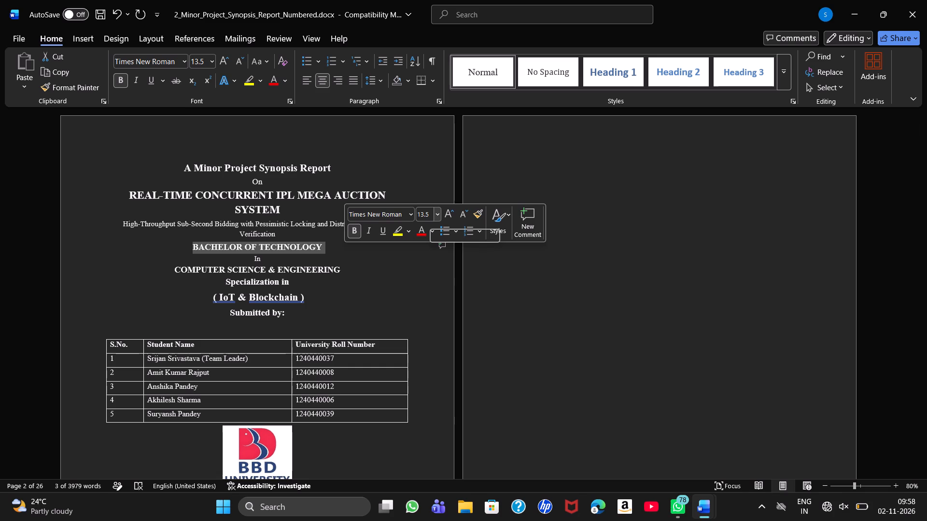
left_click(437, 214)
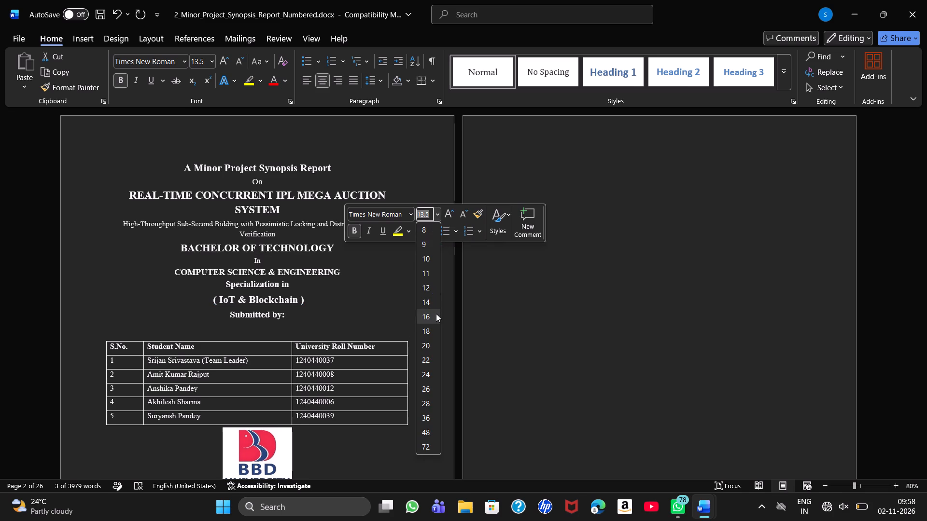
left_click(436, 314)
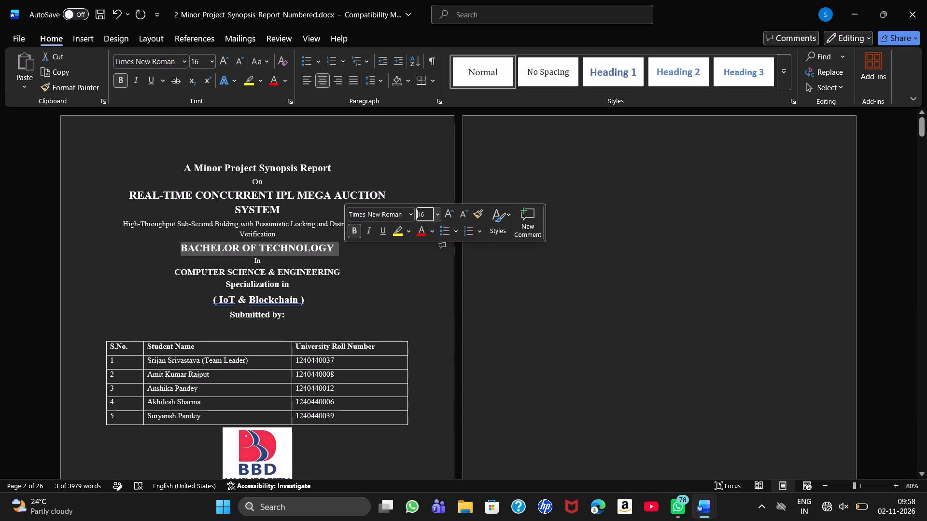
Set the font size of the cover line "COMPUTER SCIENCE & ENGINEERING" to 16.
left_click_drag(342, 273, 163, 262)
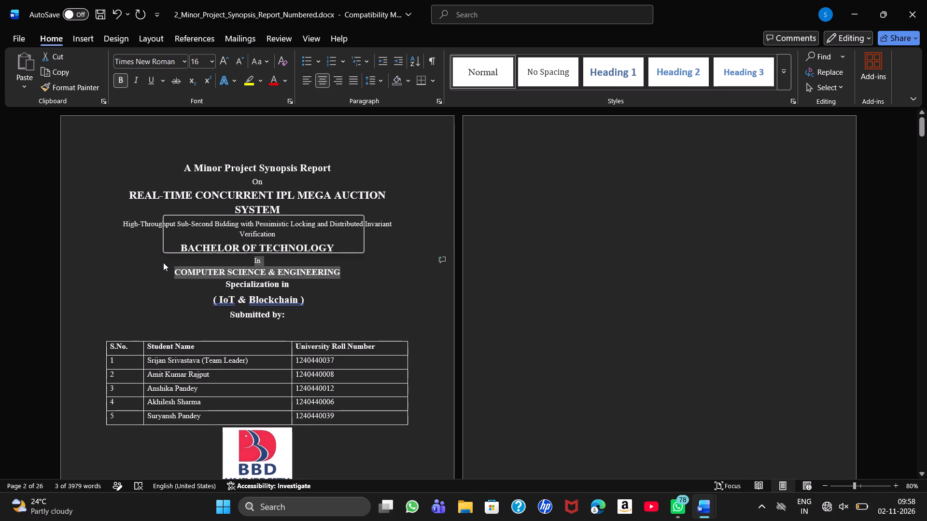
left_click_drag(321, 291, 349, 274)
double_click(349, 274)
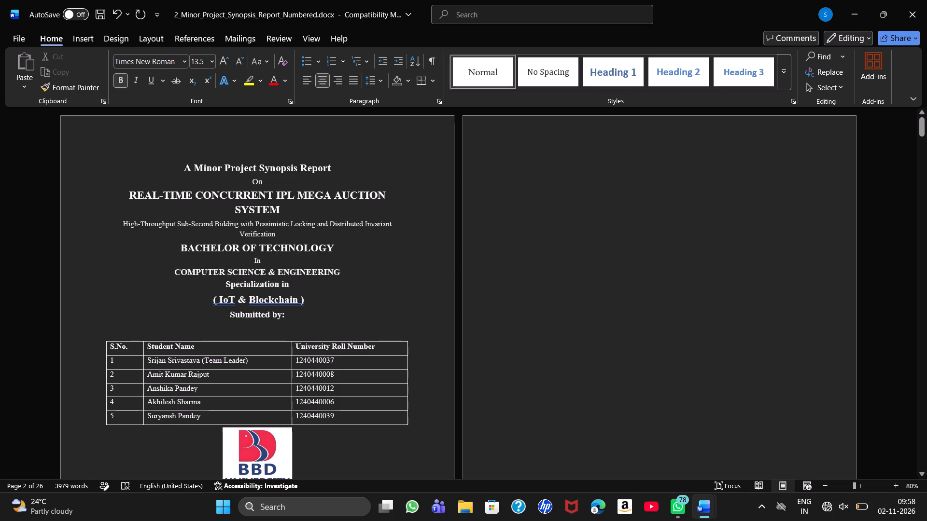
left_click_drag(346, 273, 136, 271)
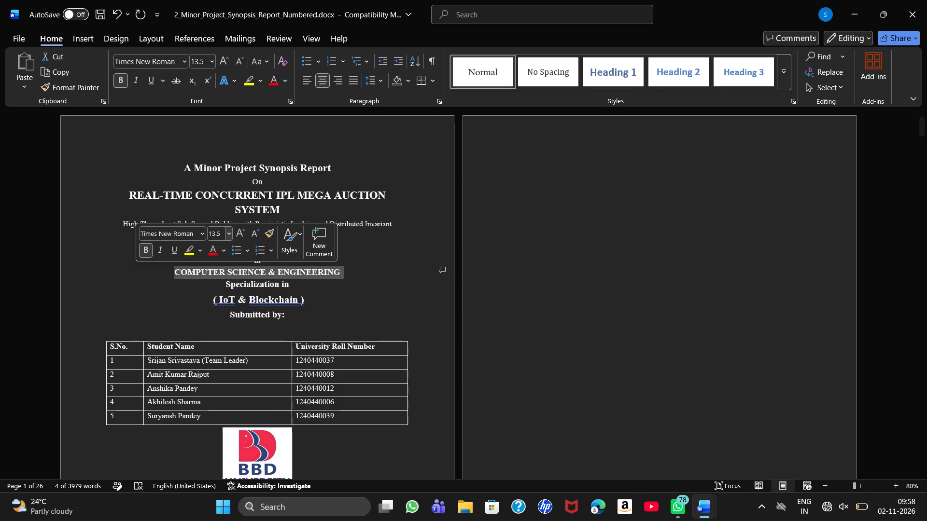
left_click(230, 233)
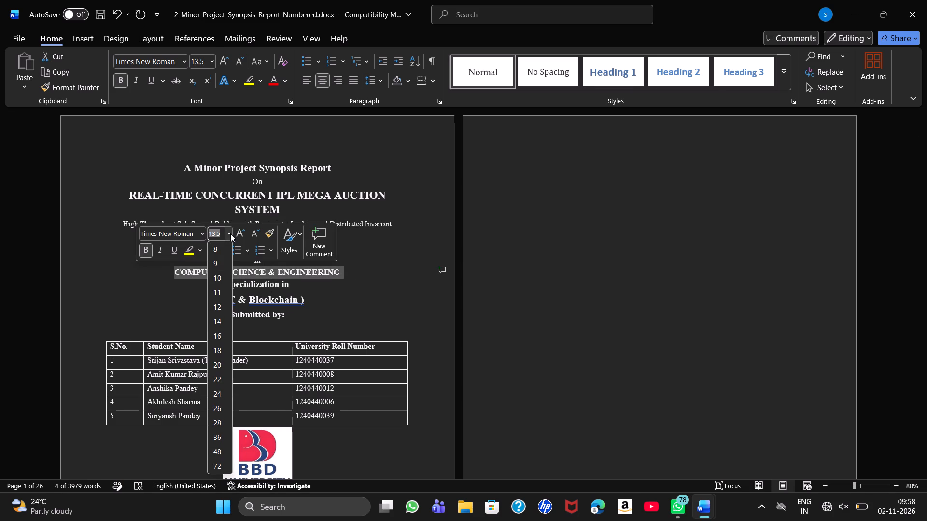
left_click(222, 336)
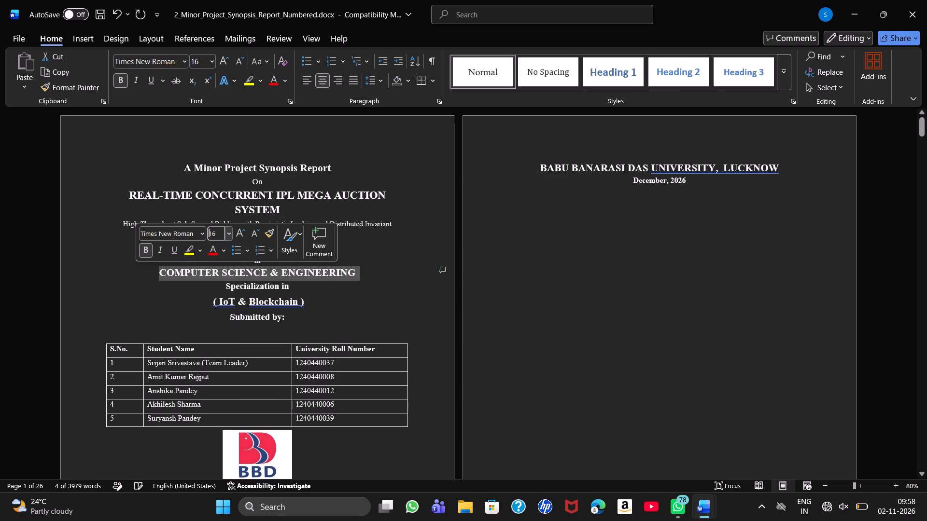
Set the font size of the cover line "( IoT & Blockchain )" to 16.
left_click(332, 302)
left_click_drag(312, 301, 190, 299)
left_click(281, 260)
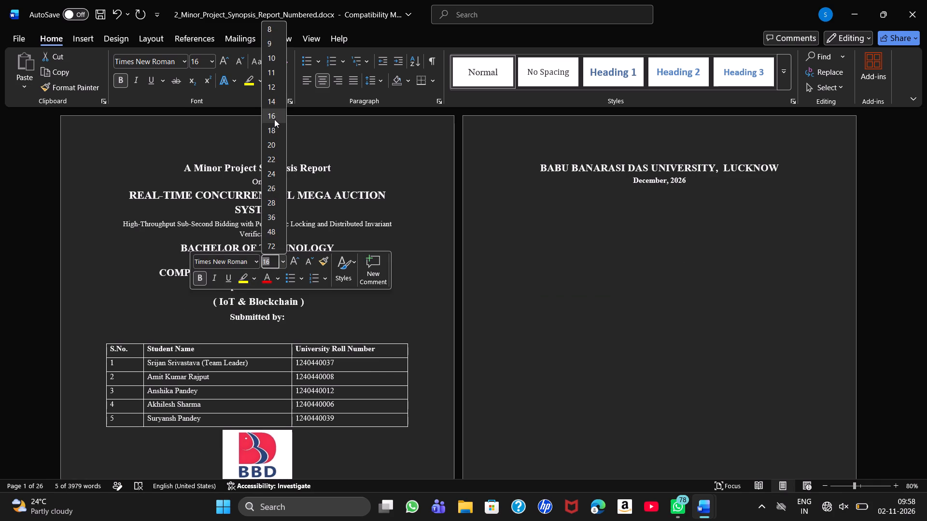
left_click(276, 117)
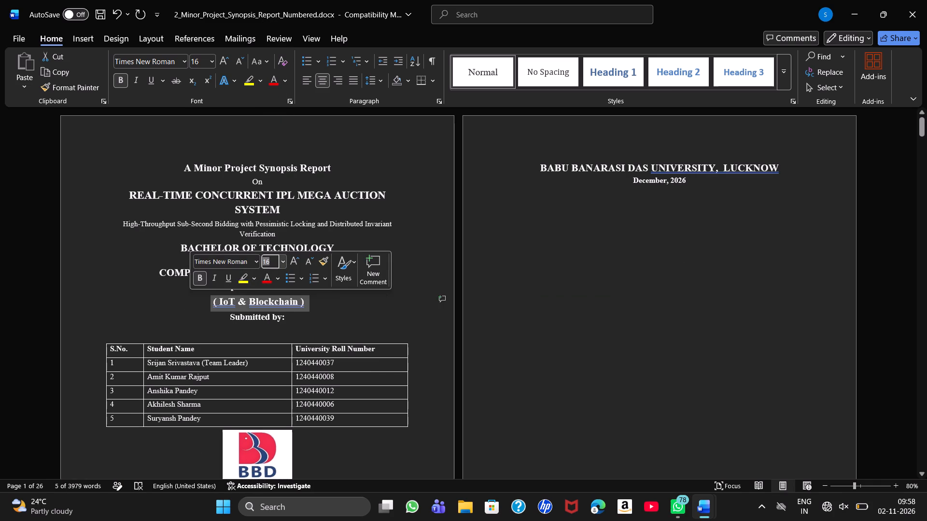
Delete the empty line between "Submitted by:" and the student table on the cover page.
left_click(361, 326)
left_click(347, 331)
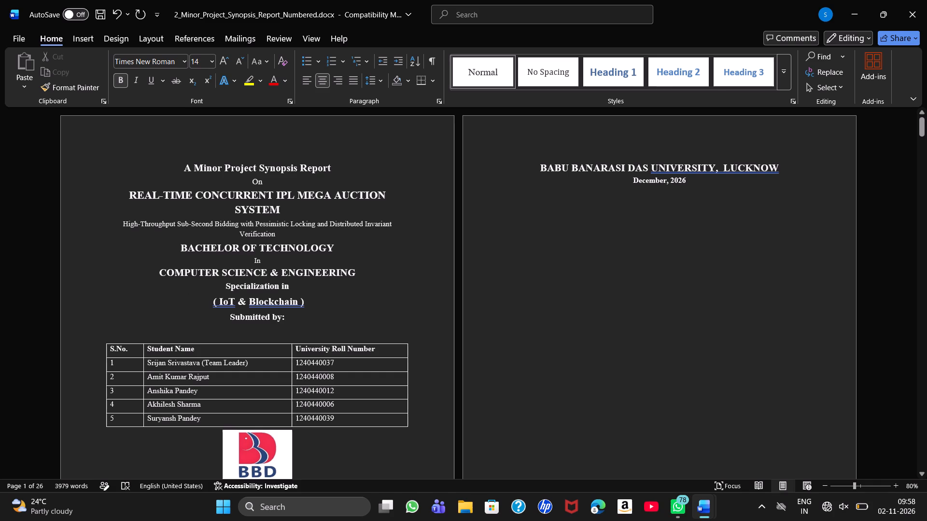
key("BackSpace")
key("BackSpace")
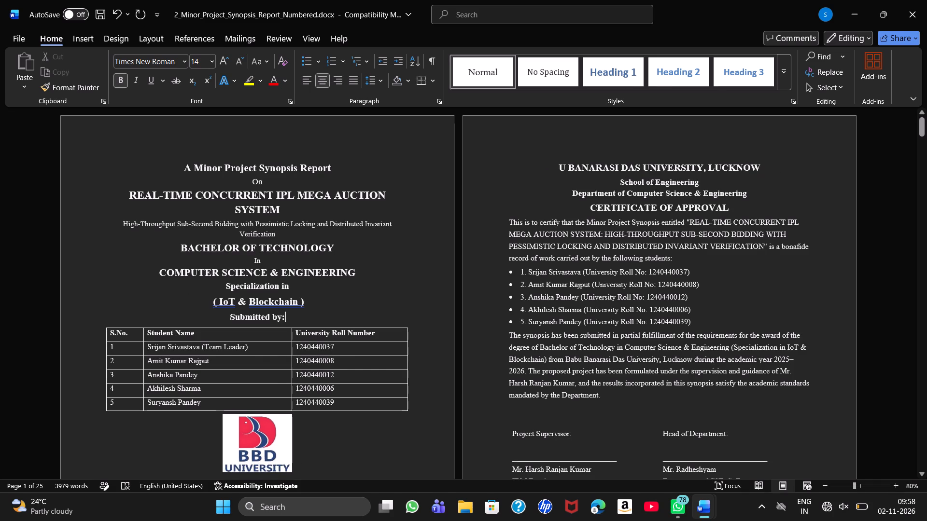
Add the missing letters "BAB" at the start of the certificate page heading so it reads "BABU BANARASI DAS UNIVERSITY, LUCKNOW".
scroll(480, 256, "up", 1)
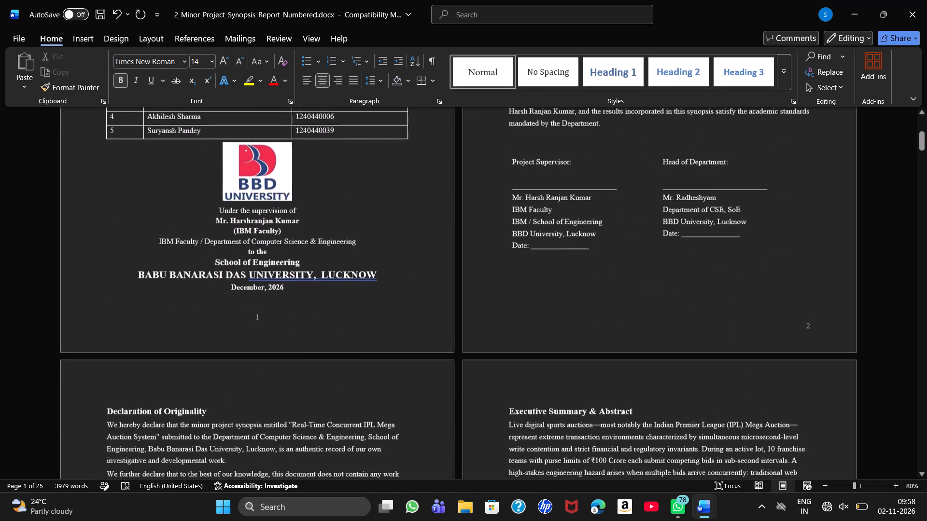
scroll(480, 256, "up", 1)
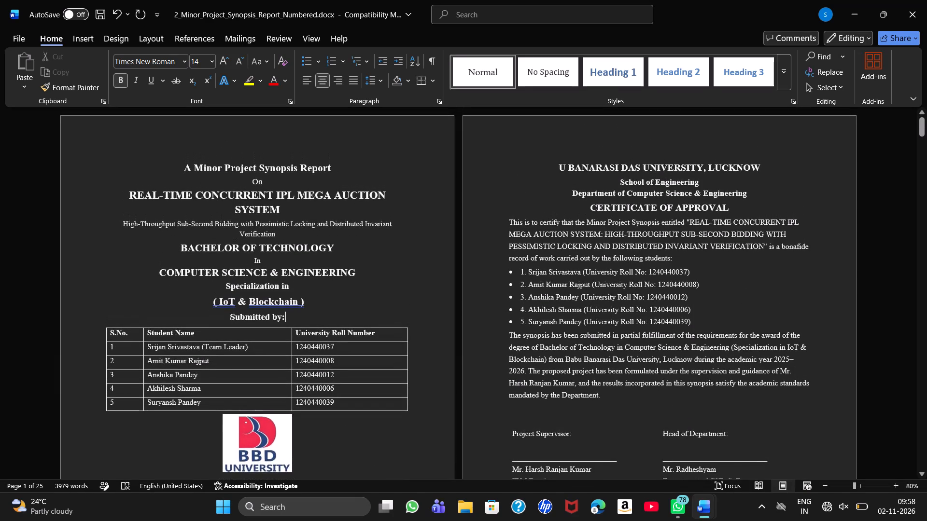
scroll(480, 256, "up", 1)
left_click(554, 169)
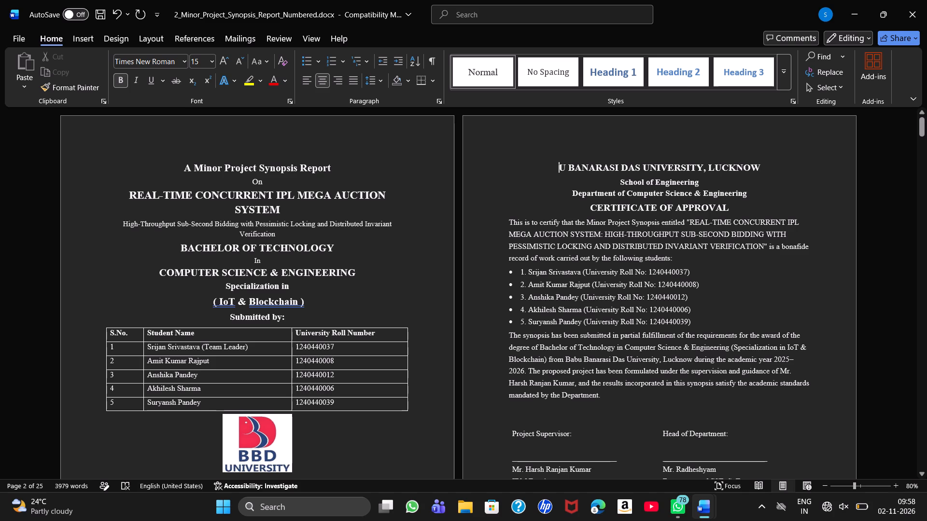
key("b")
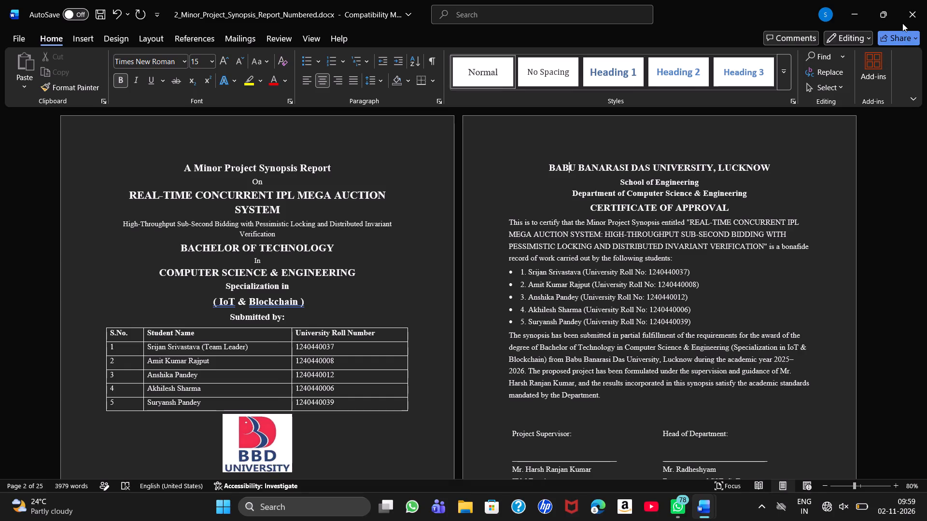